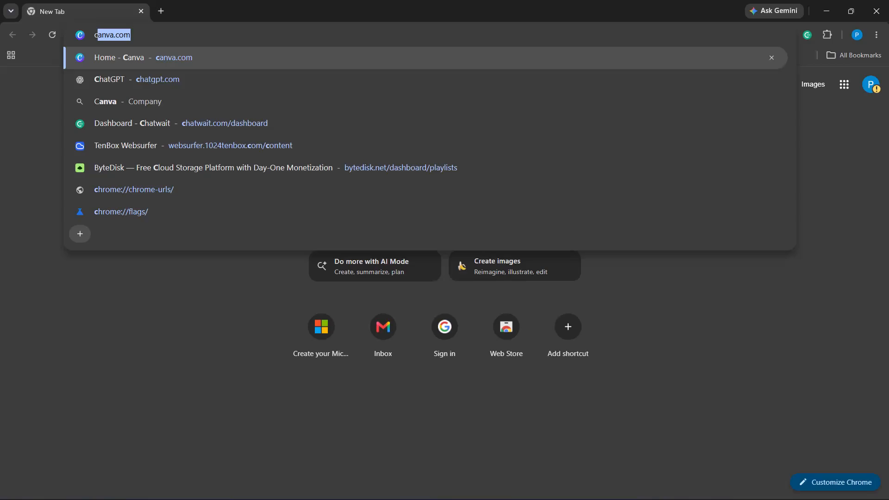
Go to the Canva website at canva.com.
key(a)
key(Return)
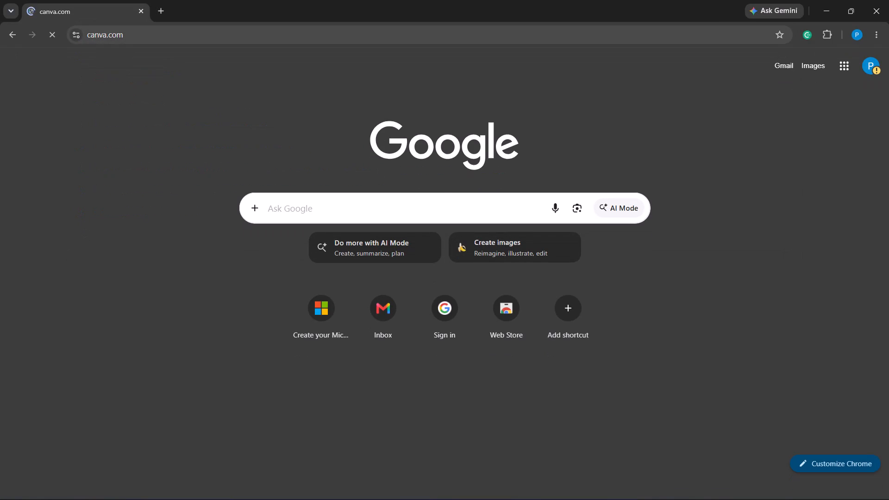
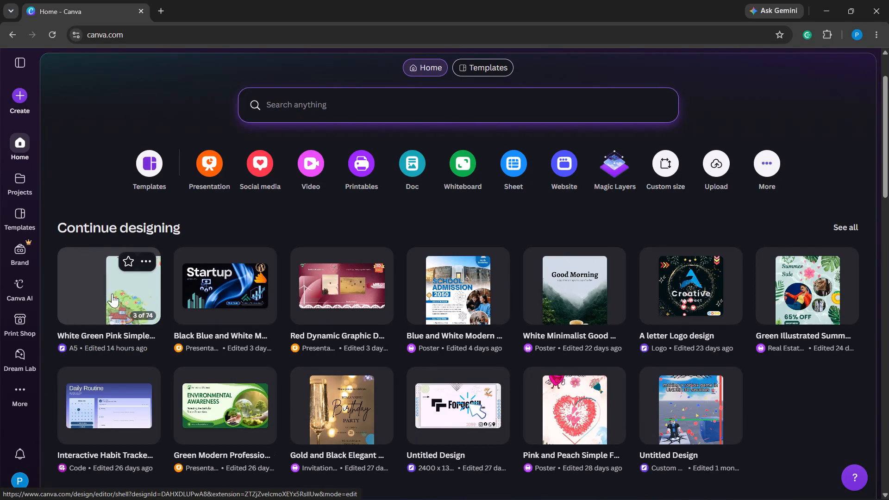
Open the recent A5 design "White Green Pink Simple..." from the Continue designing section for editing.
click(112, 294)
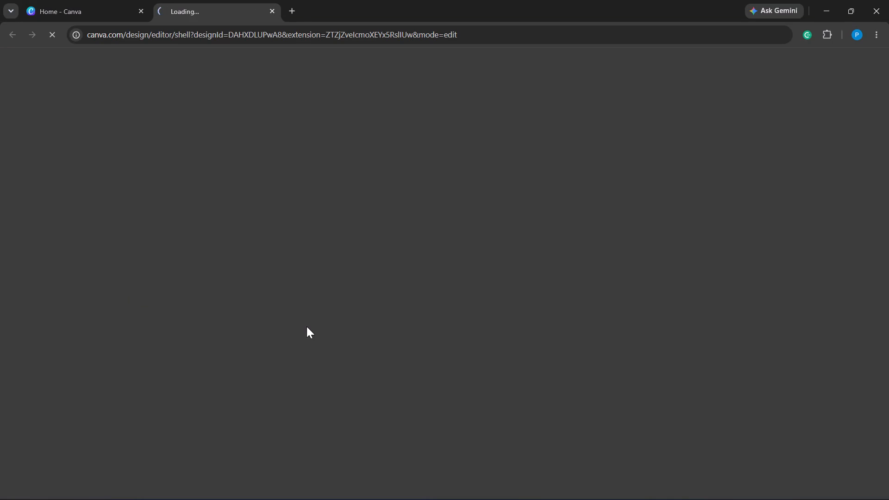
scroll(307, 326, down, 6)
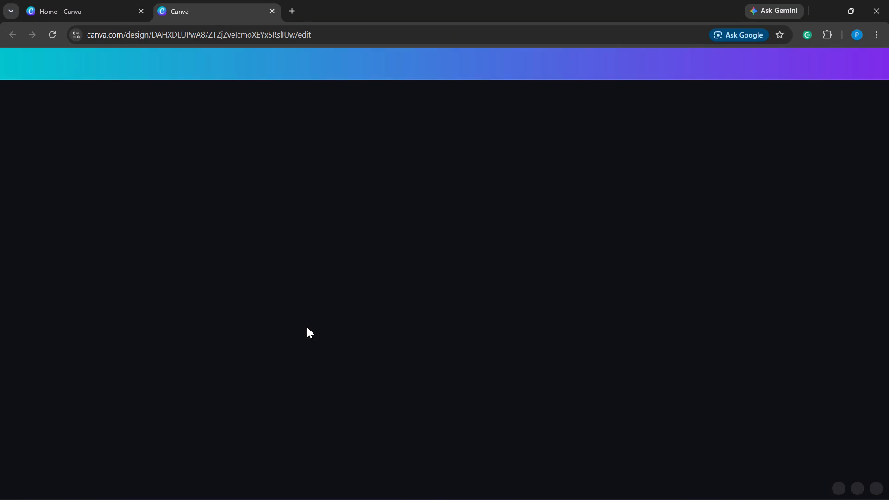
click(888, 0)
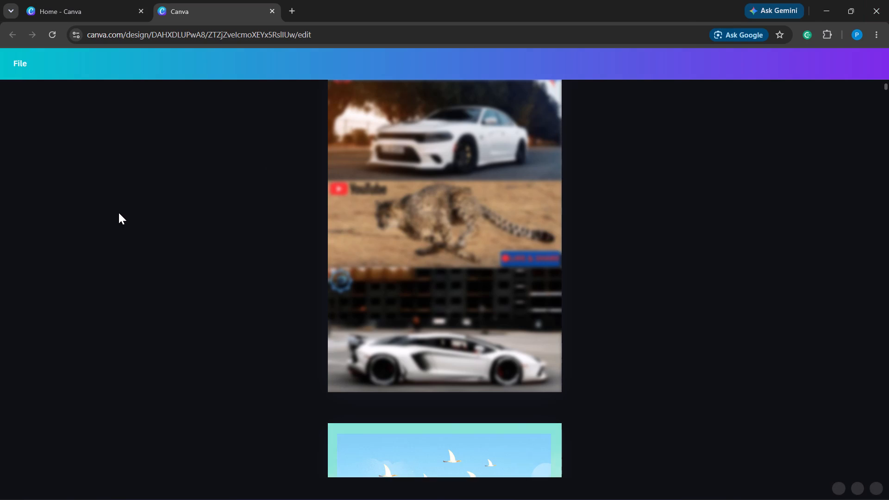
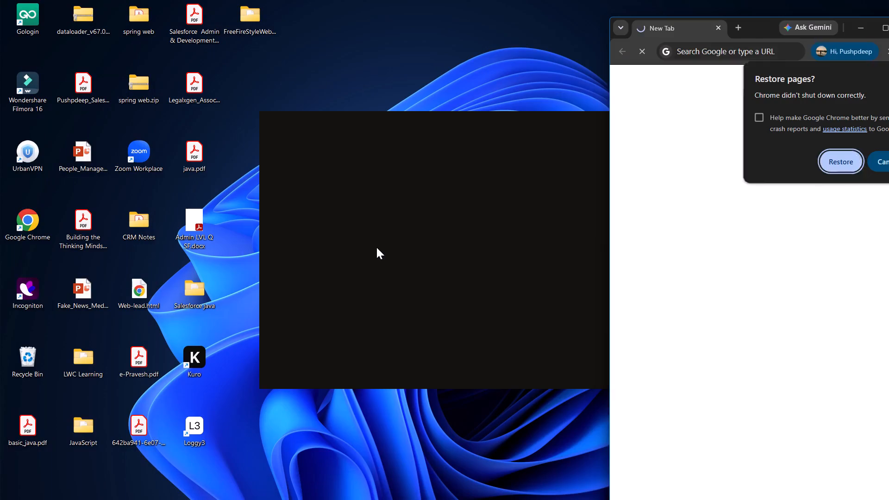
Dismiss the page-restore prompt in Chrome and open the design "Green and Black Simple Food Recipe YouTube Thumbnail" from Canva in a new tab.
key(ctrl+h)
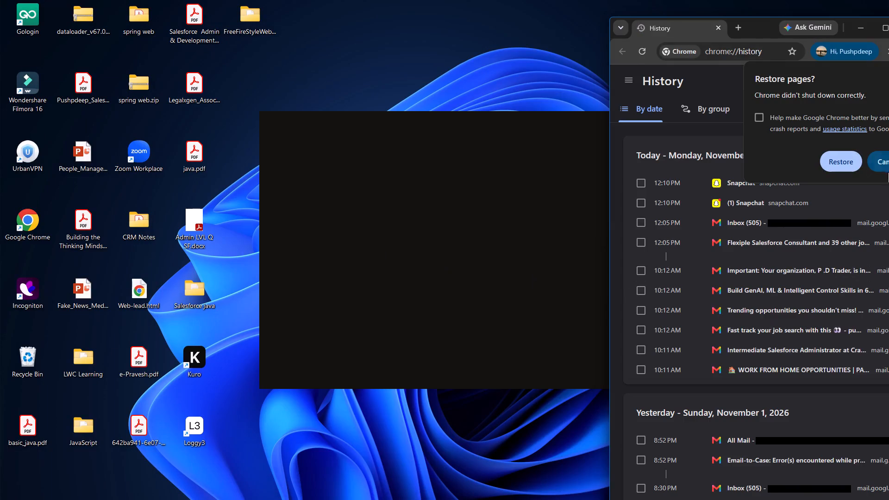
click(882, 142)
click(735, 25)
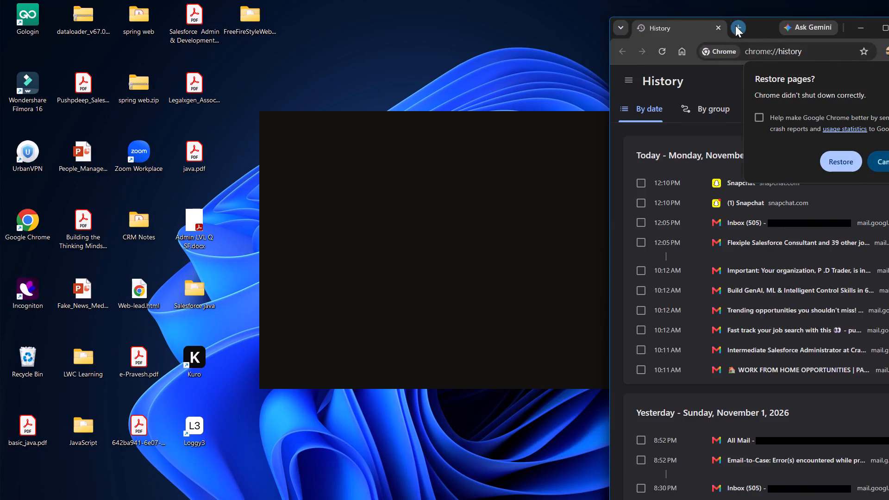
Go to the Canva website at canva.com in the new browser tab.
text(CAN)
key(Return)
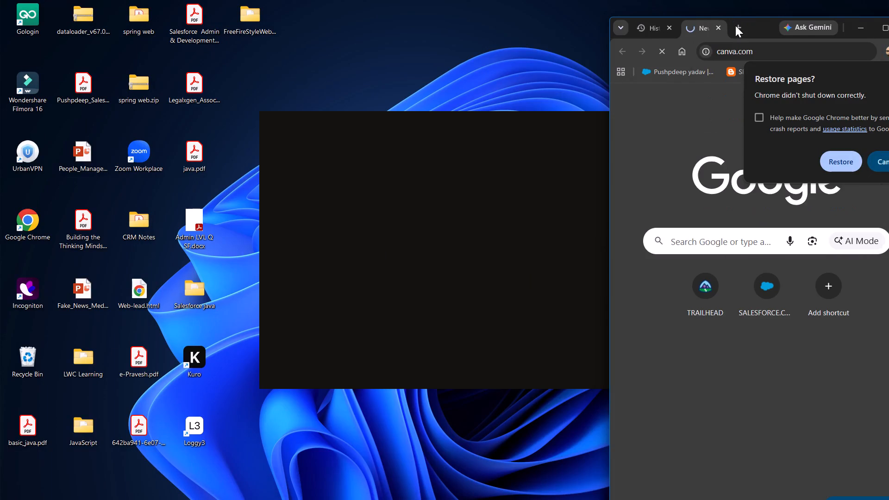
Maximize the browser window and clear away the page-restore prompt and the stray blank tab.
click(880, 29)
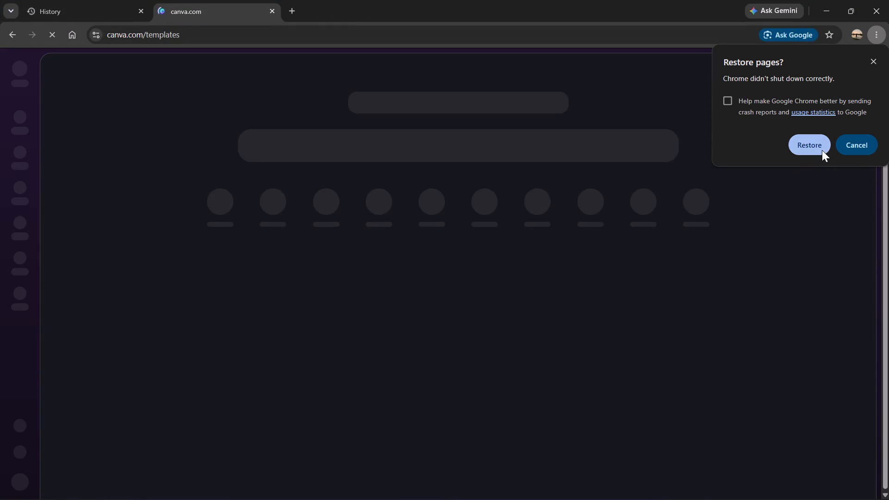
click(855, 155)
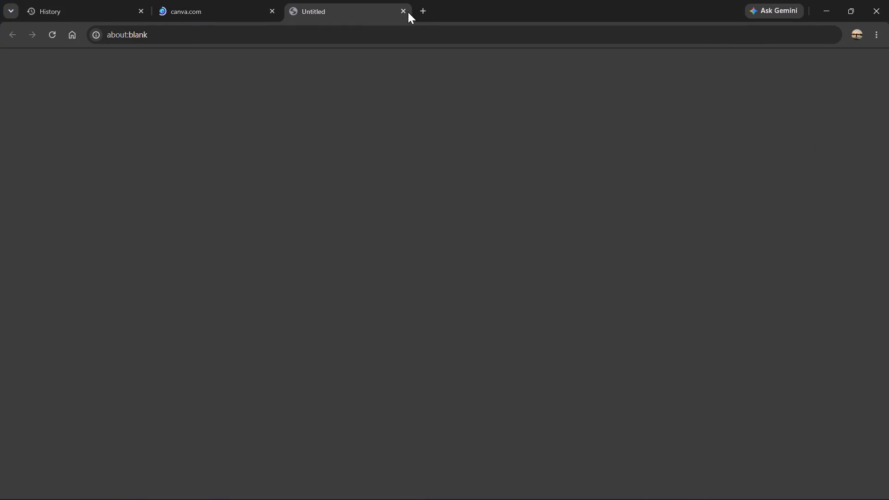
click(407, 12)
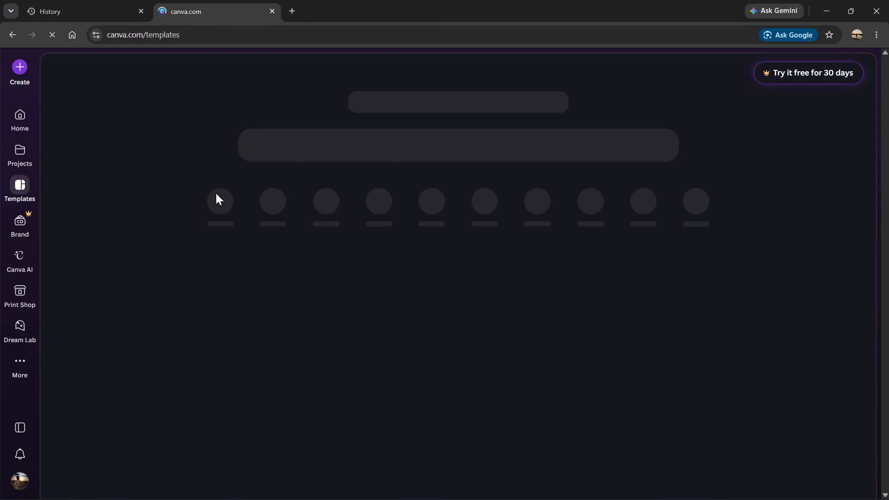
Browse the Canva templates page and preview the recently viewed "From Hustle to Empire" YouTube thumbnail template.
scroll(180, 287, down, 4)
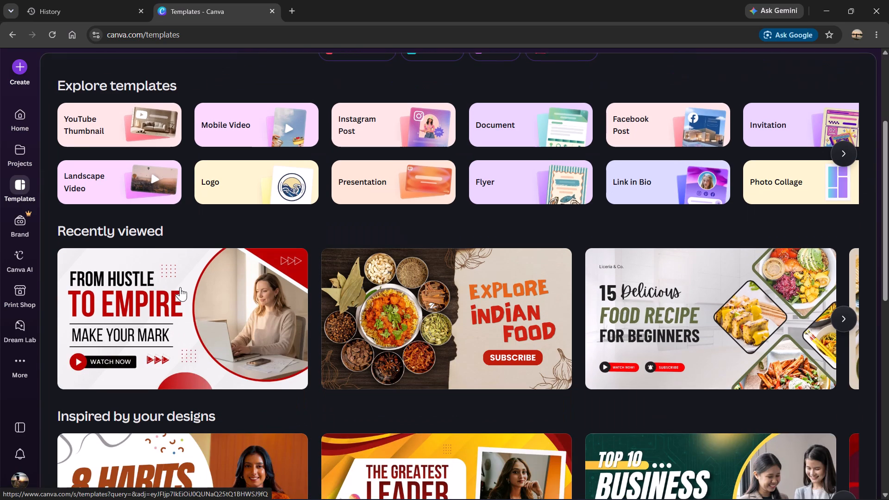
scroll(180, 287, down, 5)
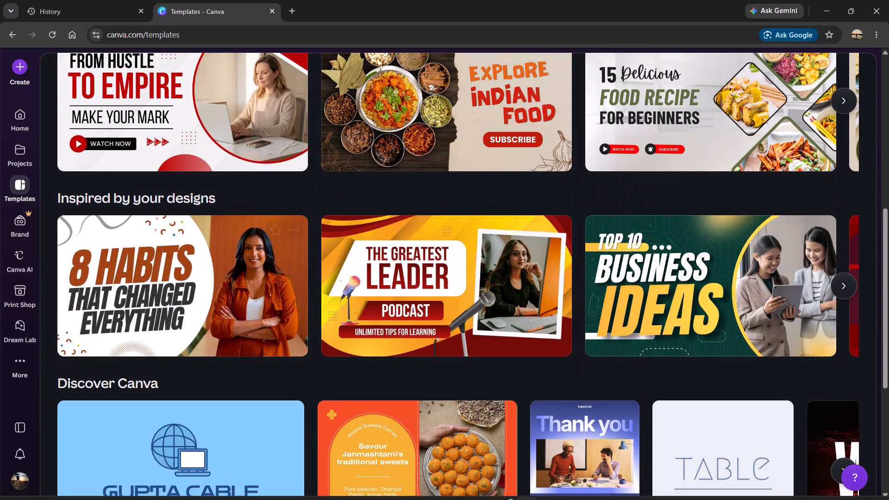
scroll(231, 499, up, 6)
scroll(115, 129, up, 5)
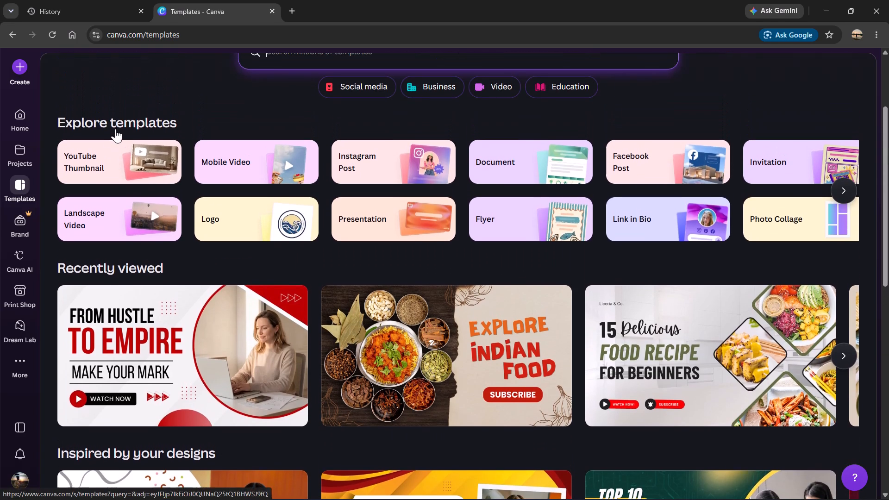
scroll(115, 129, up, 1)
click(179, 325)
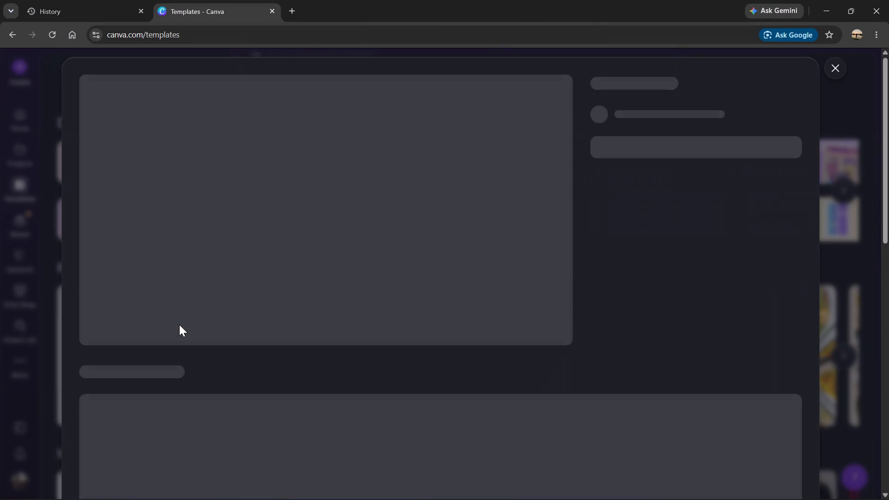
click(842, 64)
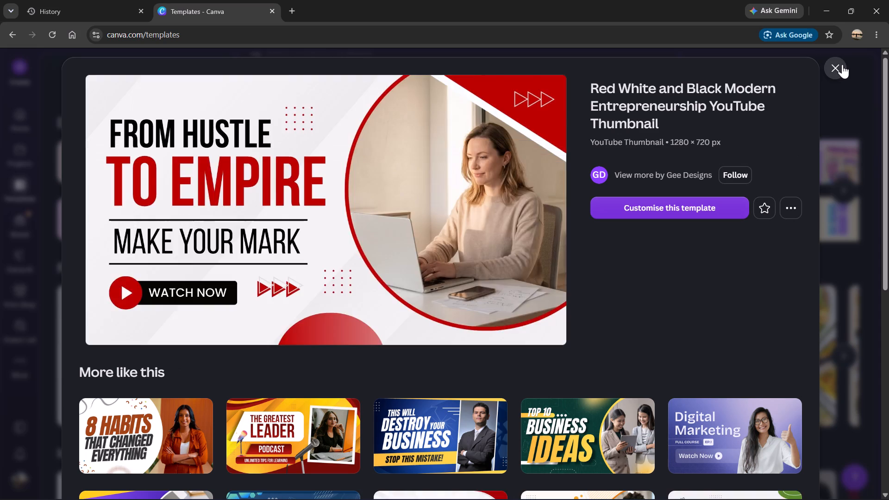
scroll(427, 141, up, 6)
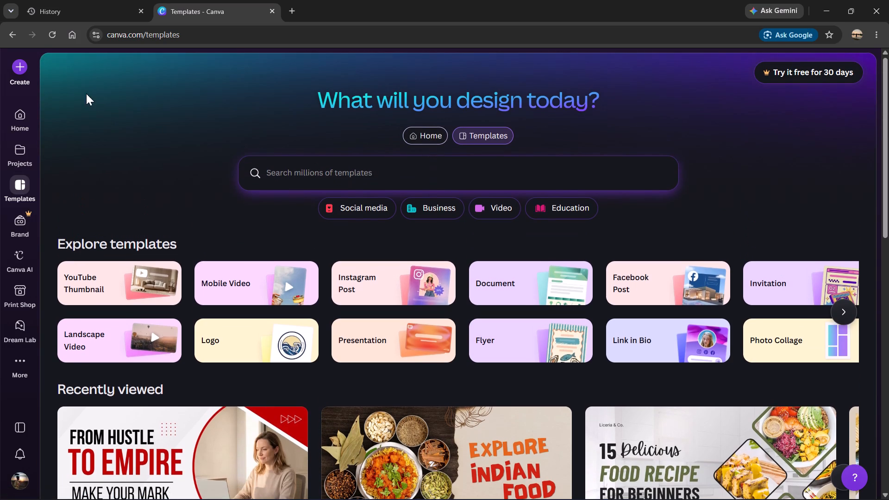
Go to the Canva home page and open the "Green and Black Si..." YouTube thumbnail from Continue designing for editing.
click(25, 116)
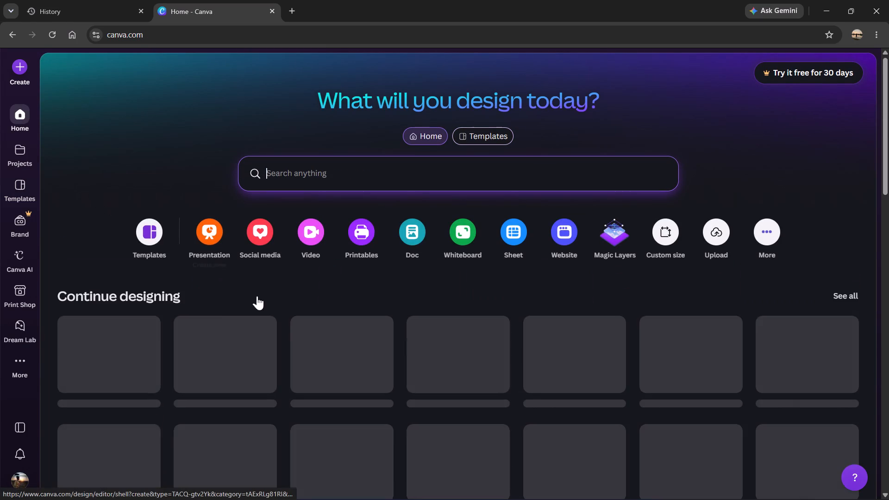
scroll(117, 314, down, 1)
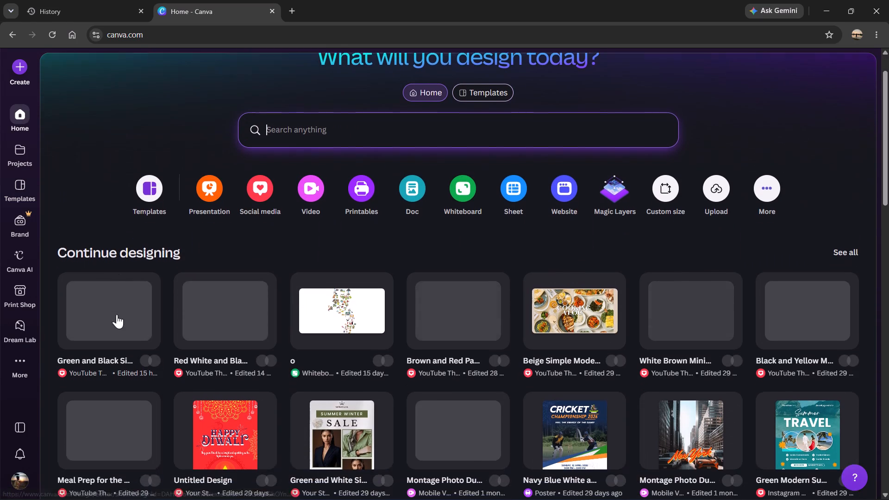
scroll(117, 314, down, 1)
double_click(117, 314)
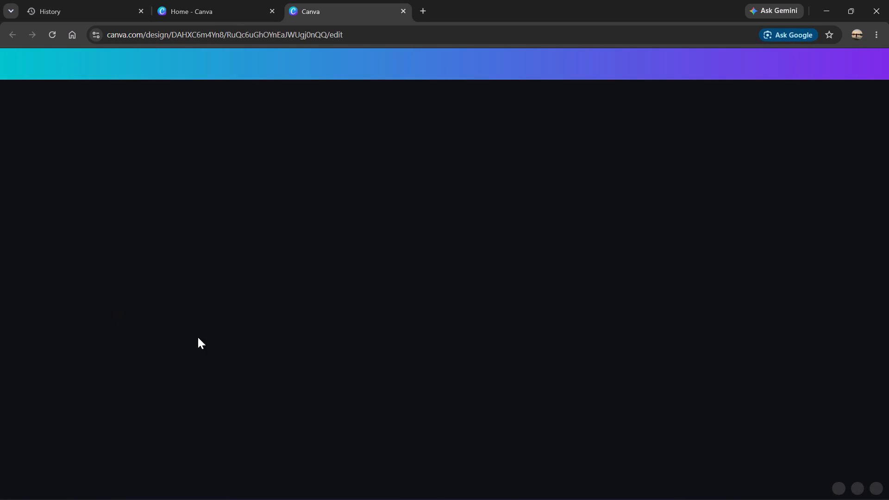
Look through the decorated pages 2 to 5 of the thumbnail design to examine their festive and wedding artwork.
scroll(425, 357, down, 2)
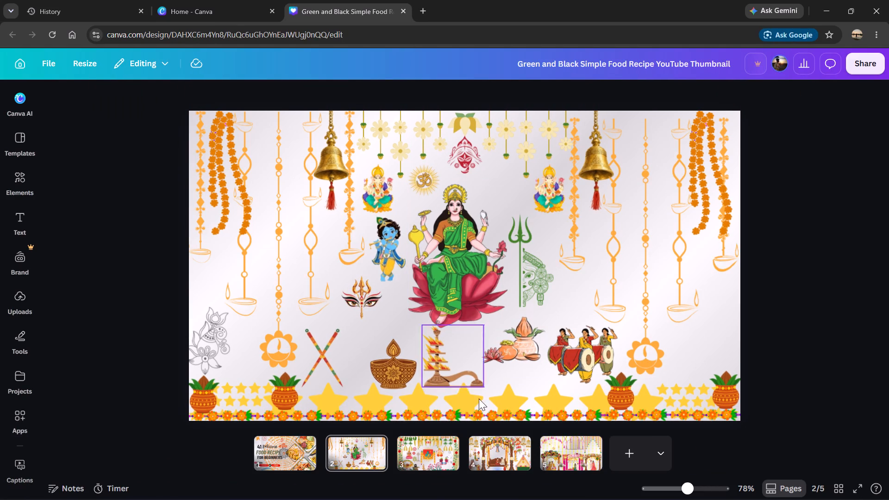
click(414, 455)
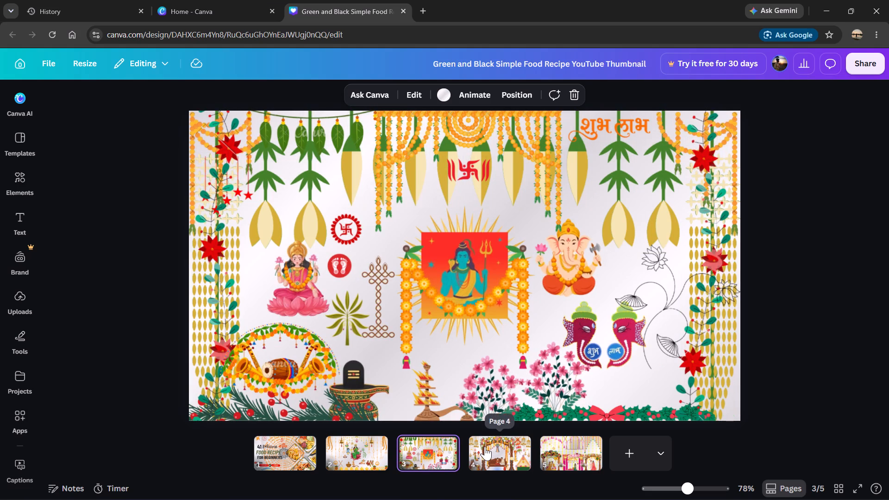
click(485, 446)
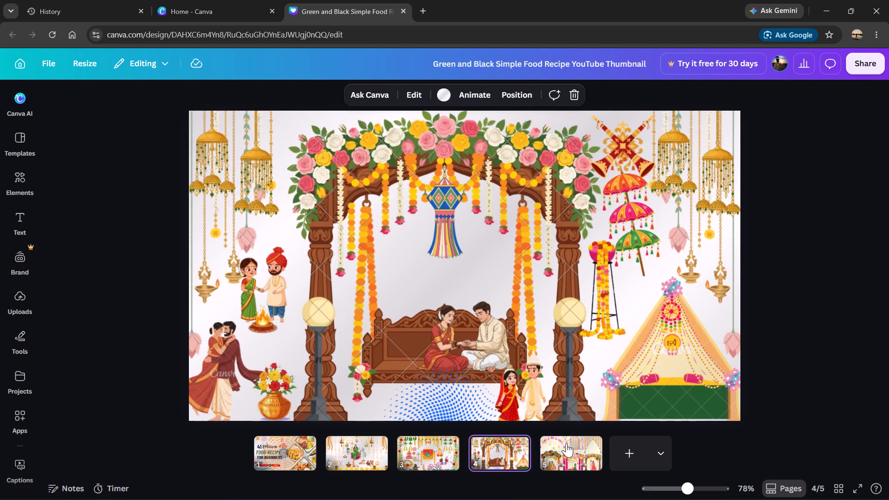
click(570, 434)
click(570, 434)
click(558, 452)
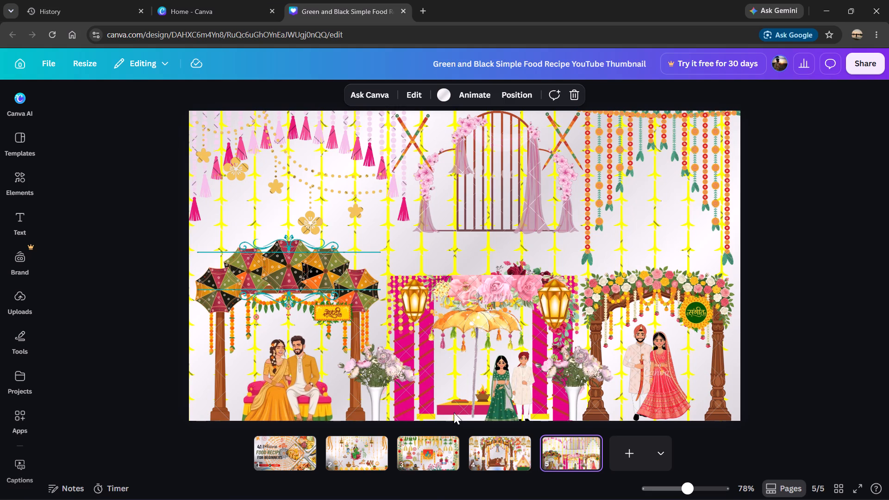
click(487, 436)
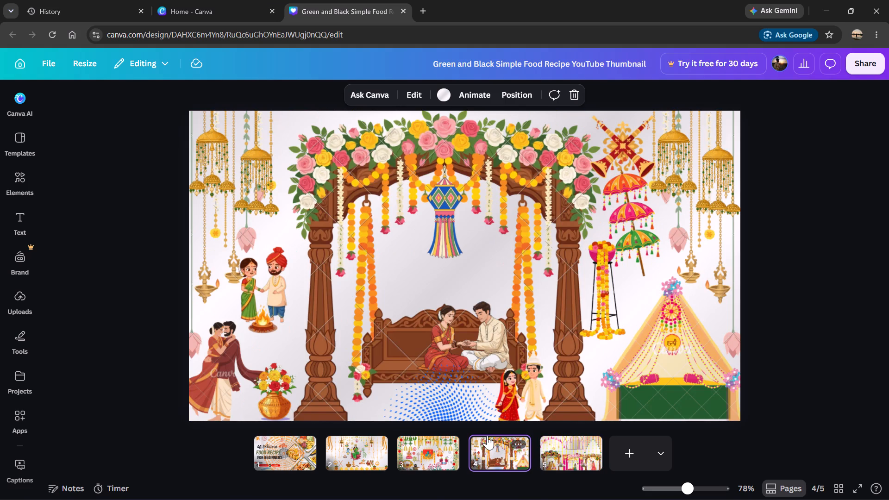
click(555, 449)
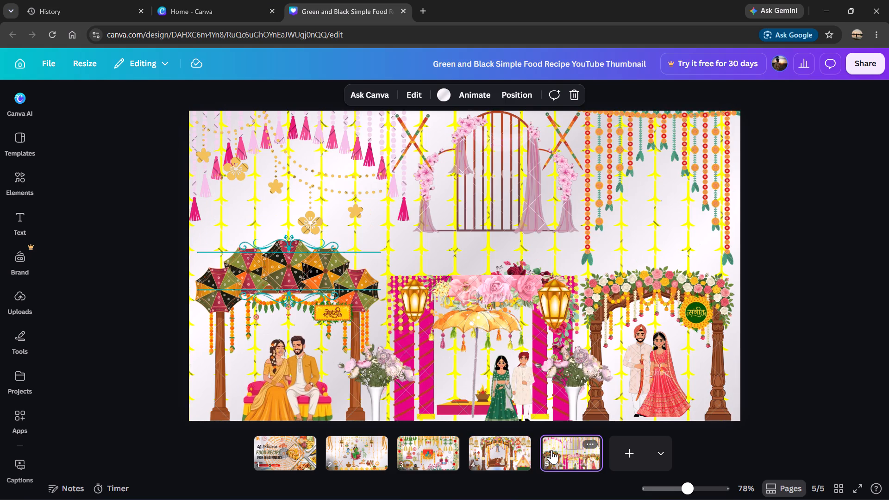
Add a new page after page 5 of the thumbnail design.
click(612, 442)
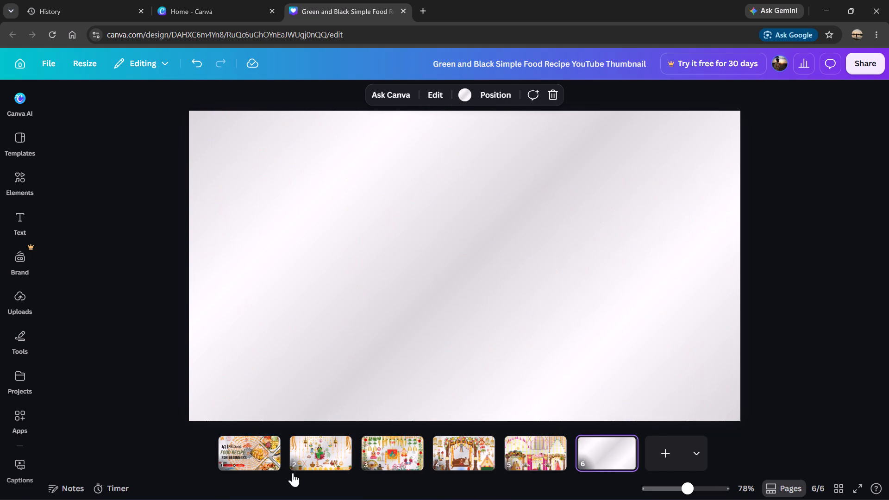
click(544, 460)
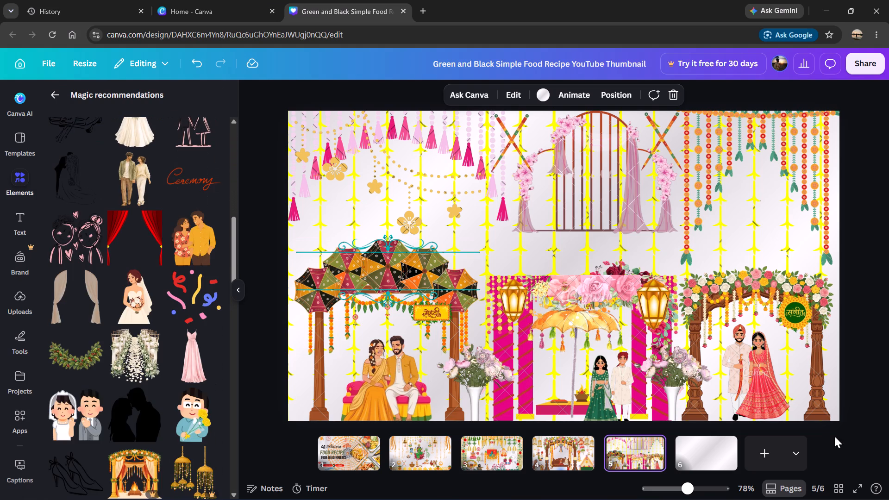
click(715, 454)
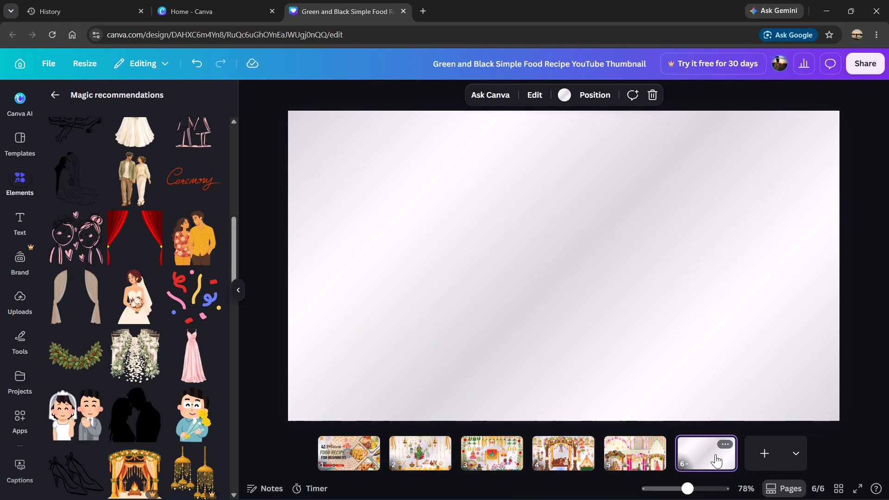
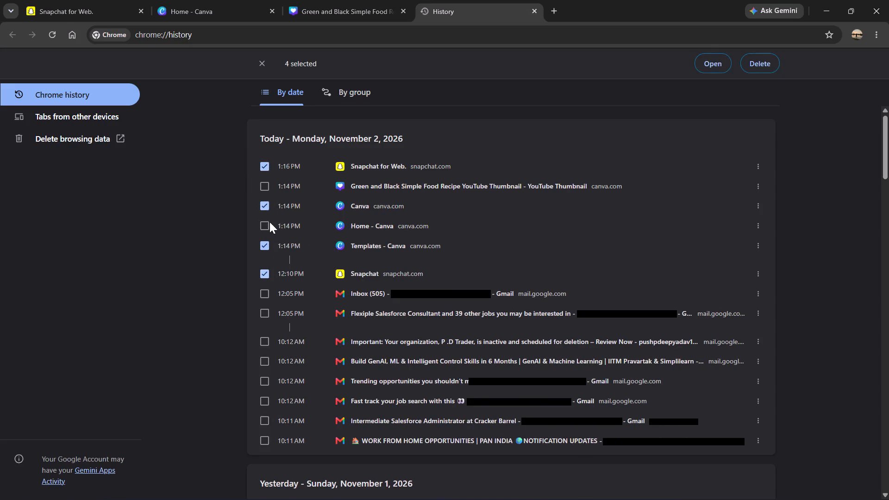
Delete the four selected Snapchat and Canva entries from today's browsing history.
key(Delete)
key(Return)
Find the Outlier entry (app.outlier.ai) under Saturday, October 31, 2026 in the browsing history and open it.
scroll(269, 222, down, 4)
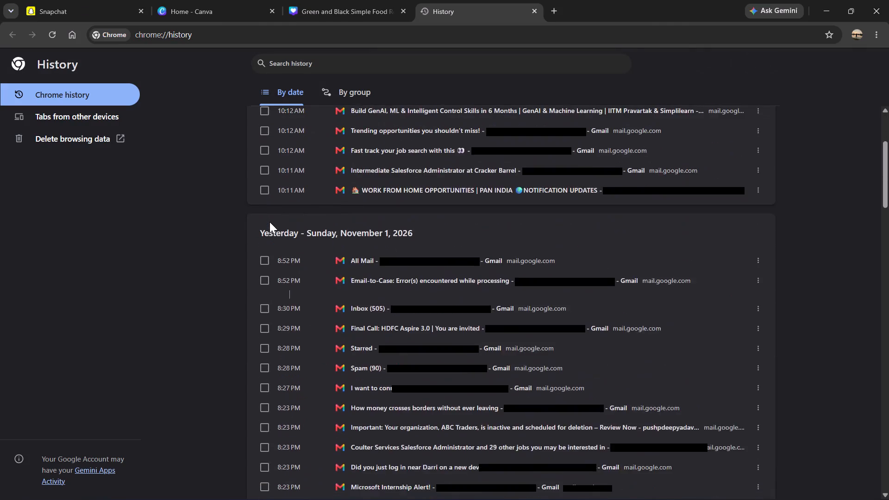
scroll(269, 222, down, 3)
scroll(269, 222, up, 2)
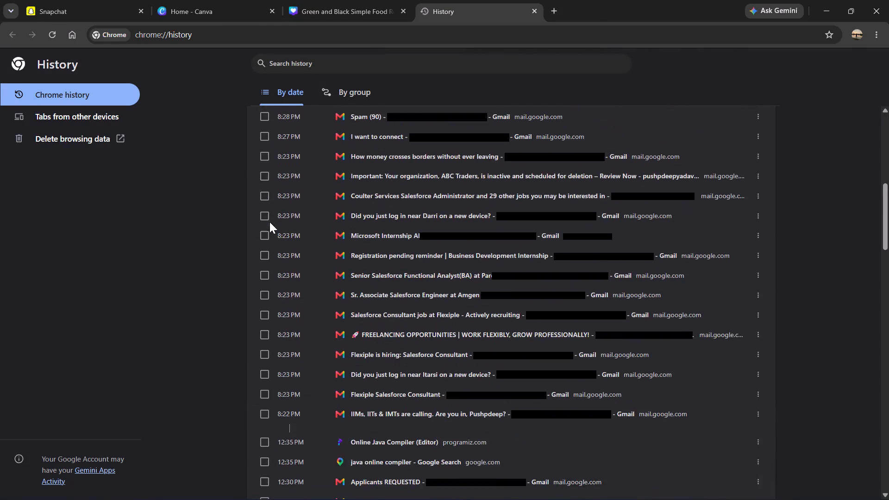
scroll(269, 222, up, 4)
scroll(269, 222, down, 2)
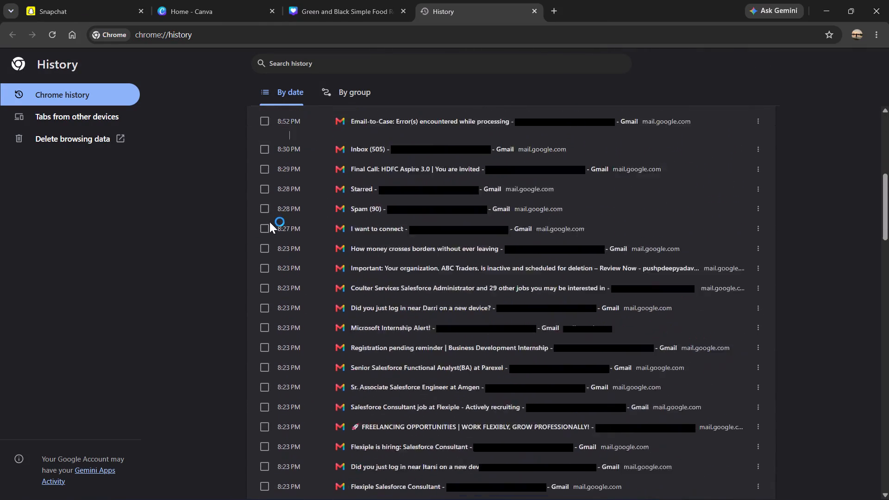
scroll(269, 222, down, 7)
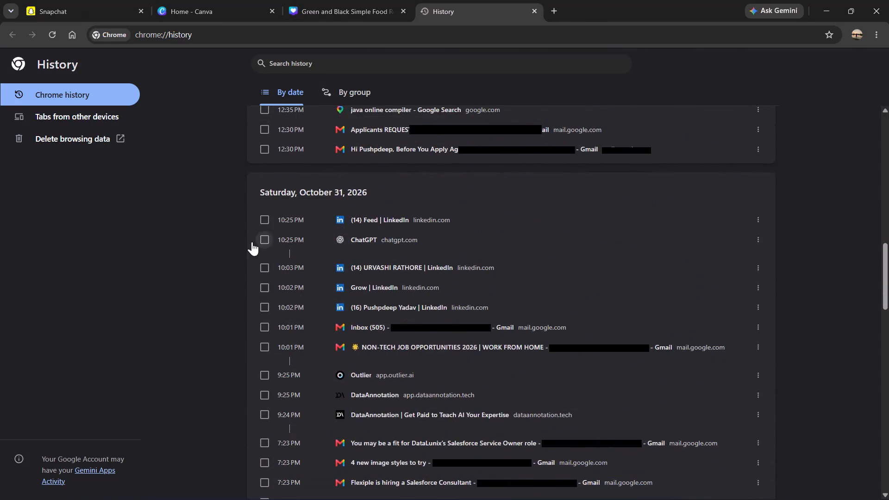
scroll(252, 242, up, 10)
scroll(252, 242, down, 10)
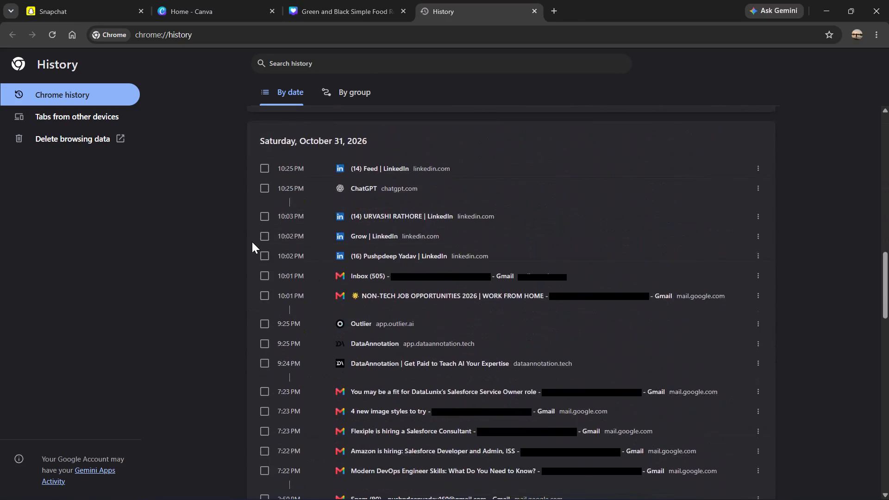
scroll(252, 242, down, 1)
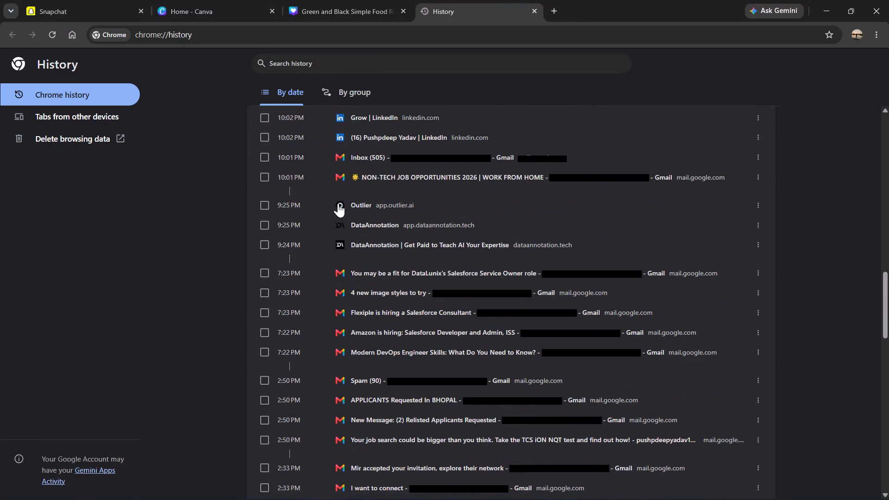
click(340, 201)
Sign in to Outlier with the first suggested Google account after briefly checking the Canva thumbnail design.
click(351, 0)
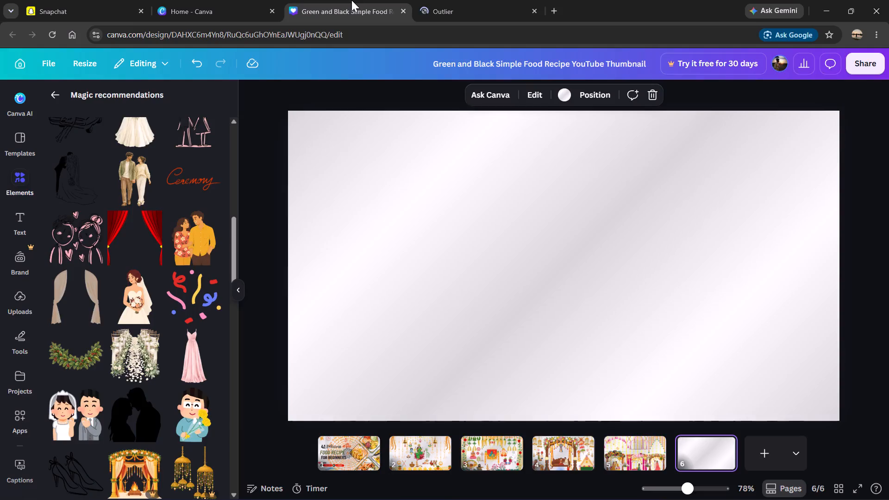
click(428, 0)
click(551, 175)
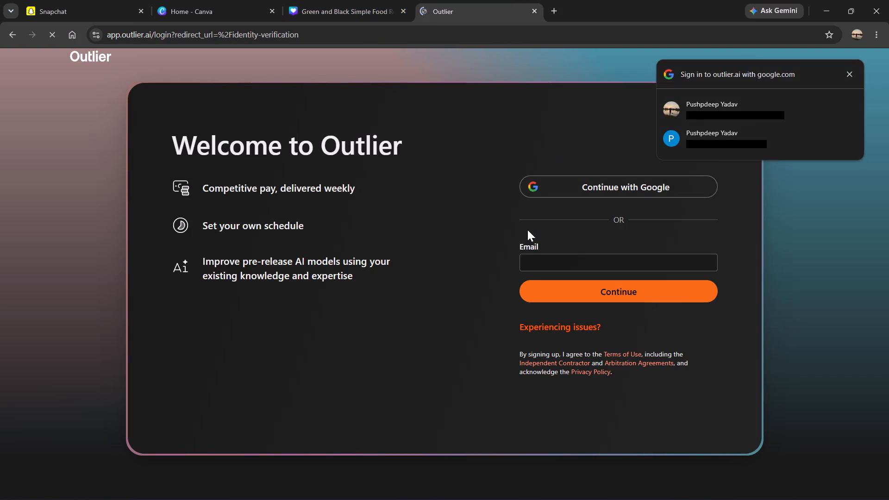
click(702, 112)
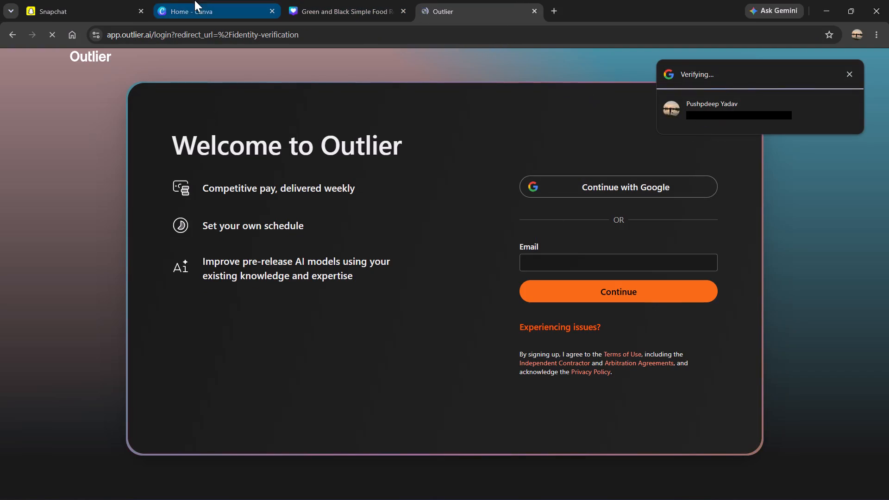
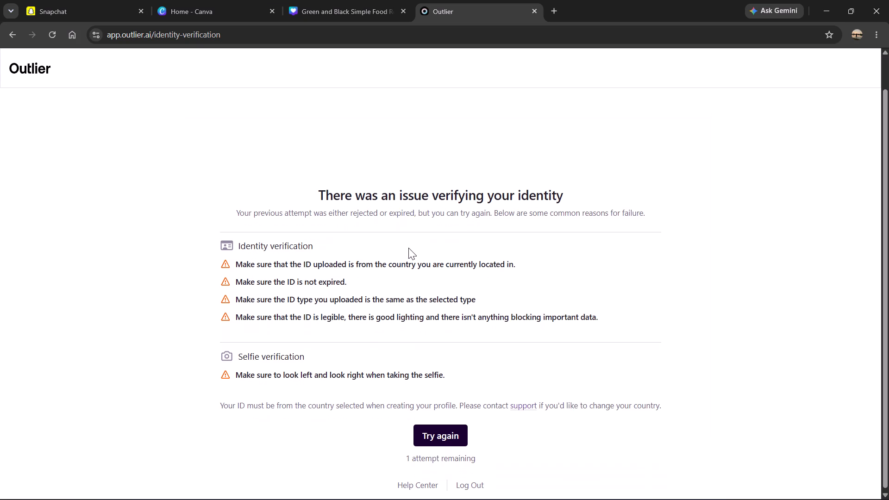
Retry the Outlier identity verification from the page listing common reasons for failure.
scroll(383, 319, down, 3)
click(426, 431)
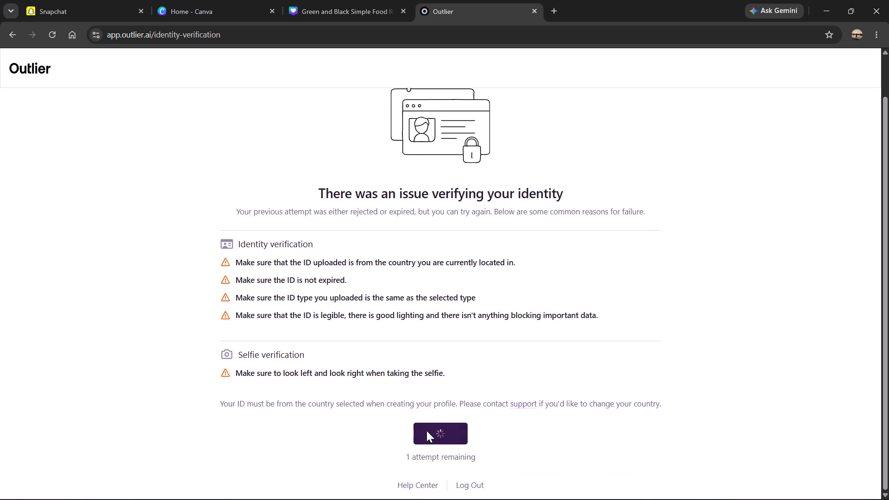
scroll(381, 310, down, 1)
scroll(381, 310, up, 1)
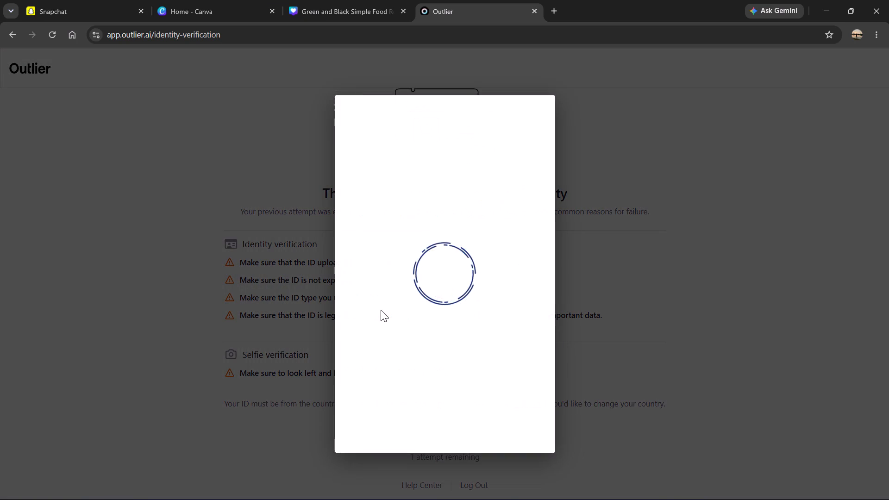
scroll(381, 310, up, 1)
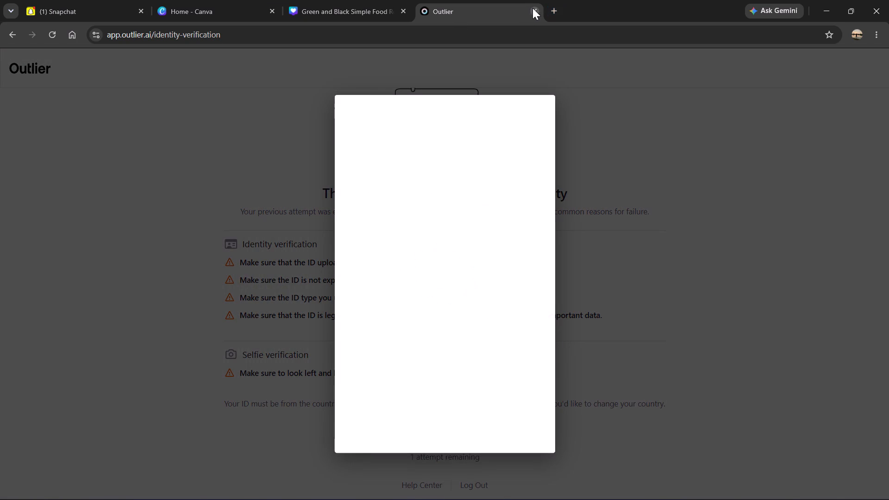
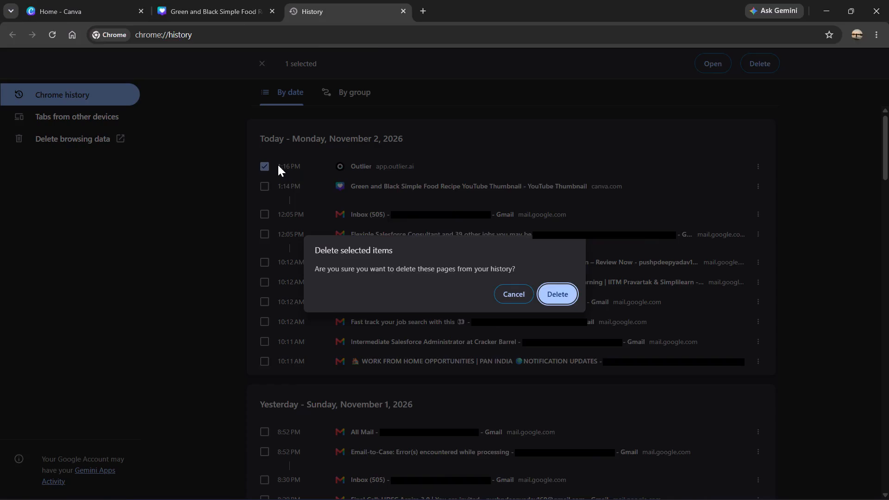
Delete the selected Outlier entry from the browsing history and close the history page.
key(Return)
click(406, 14)
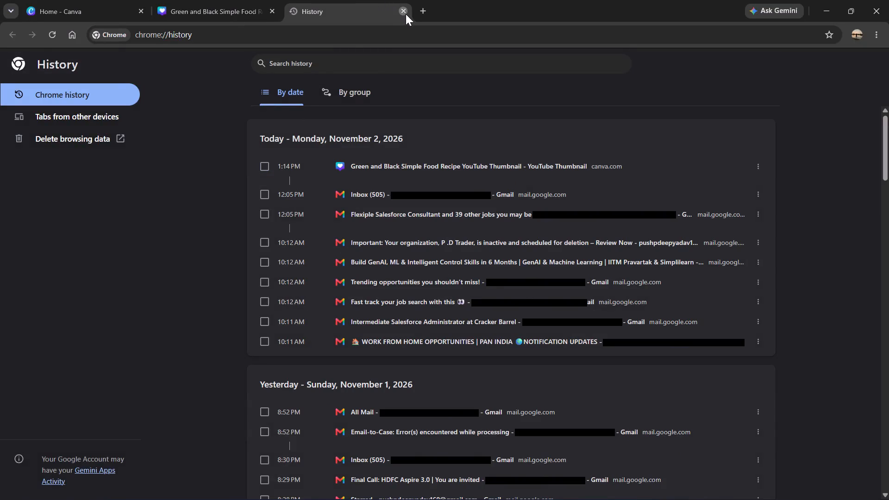
Return to the food recipe thumbnail design and close its duplicate browser tab.
scroll(306, 344, down, 2)
click(104, 219)
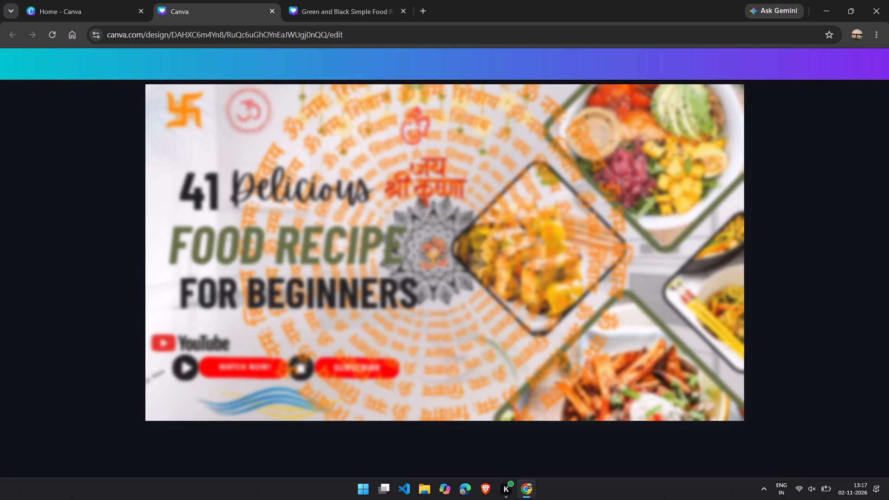
click(94, 0)
click(194, 0)
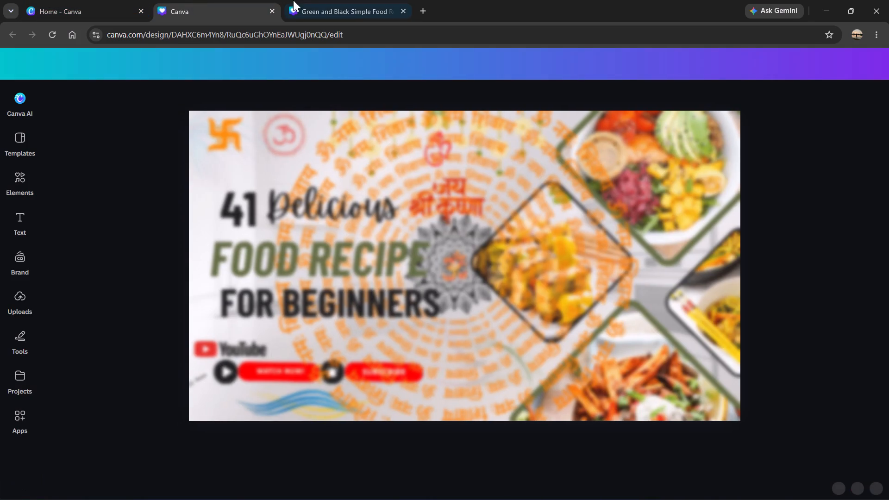
click(320, 1)
click(274, 8)
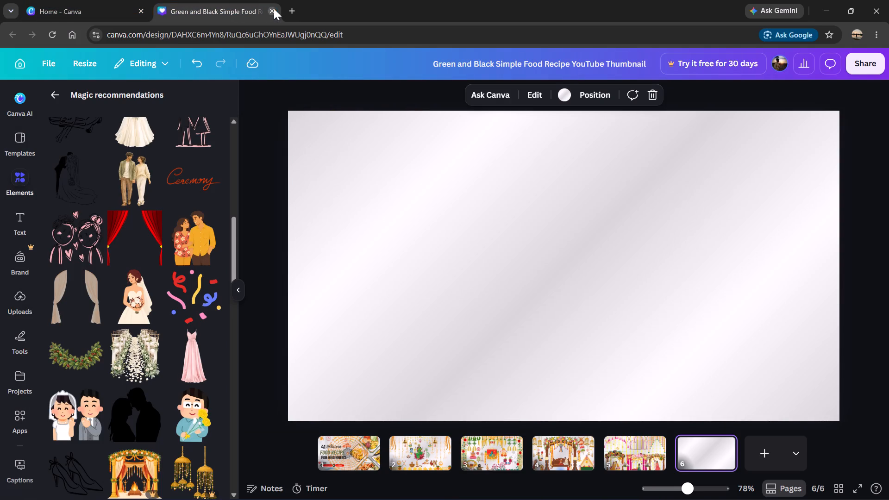
Add the yellow and pink Haldi curtain backdrop from the recommendations and place it in page 6's top-left corner.
scroll(131, 244, down, 2)
scroll(125, 304, down, 2)
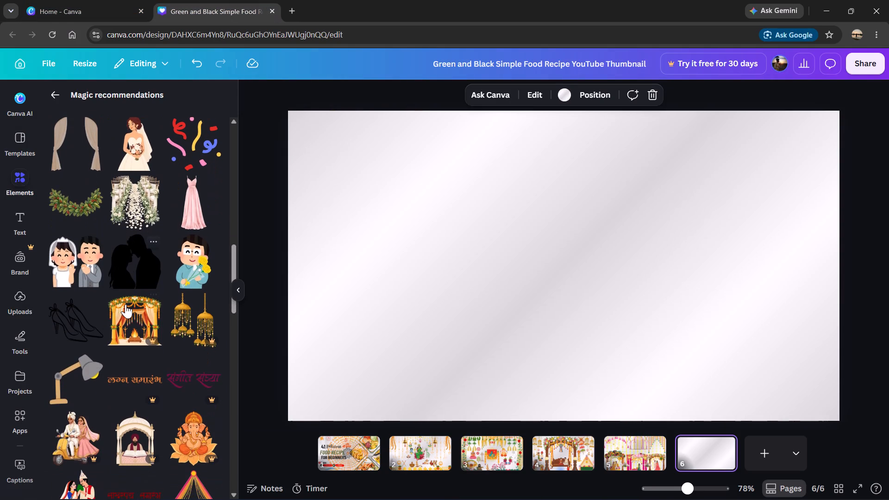
scroll(120, 441, down, 2)
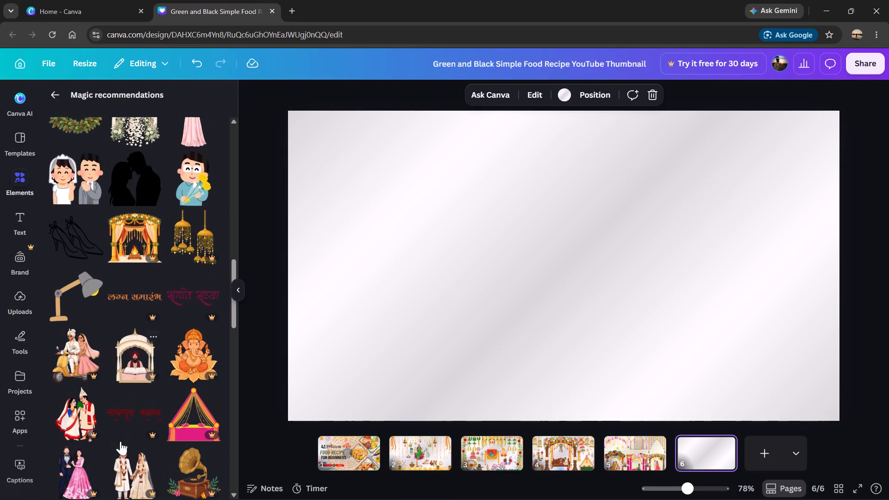
scroll(120, 441, down, 1)
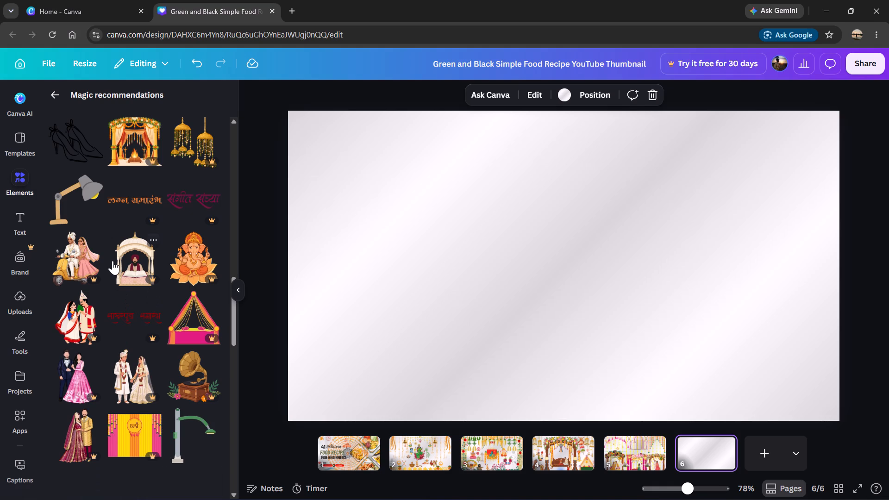
scroll(113, 261, right, 1)
click(131, 402)
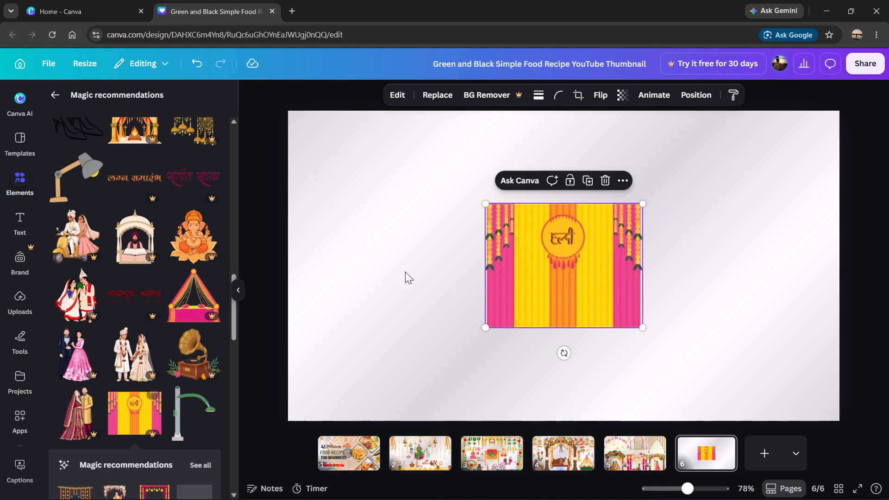
drag(613, 252, 530, 224)
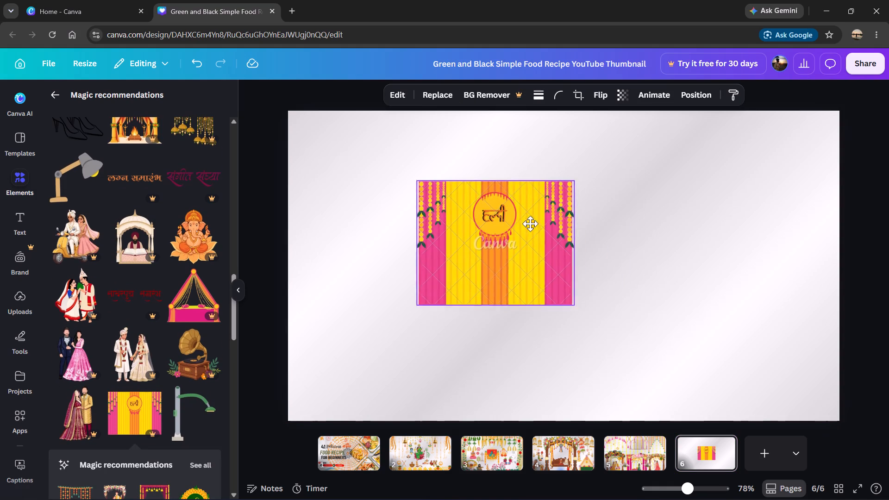
drag(530, 224, 416, 160)
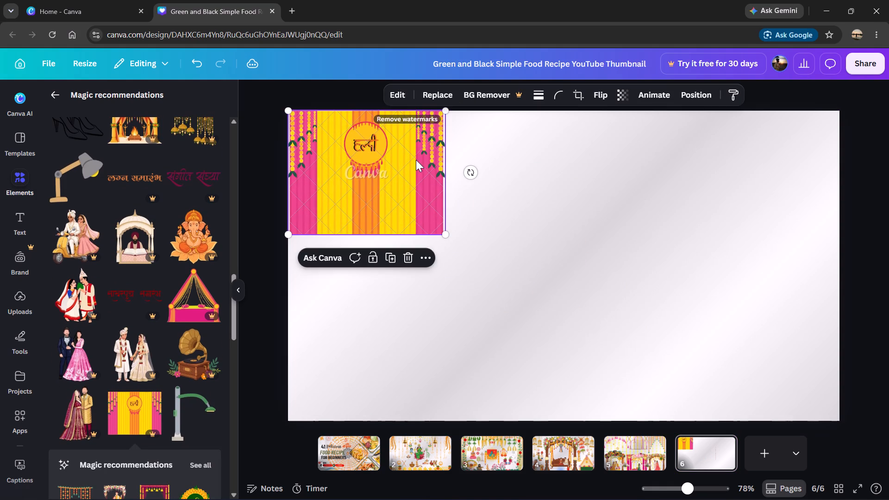
Add the pink curtain frame with hanging bells and place it directly beside the Haldi backdrop along the page's top edge.
scroll(226, 325, down, 3)
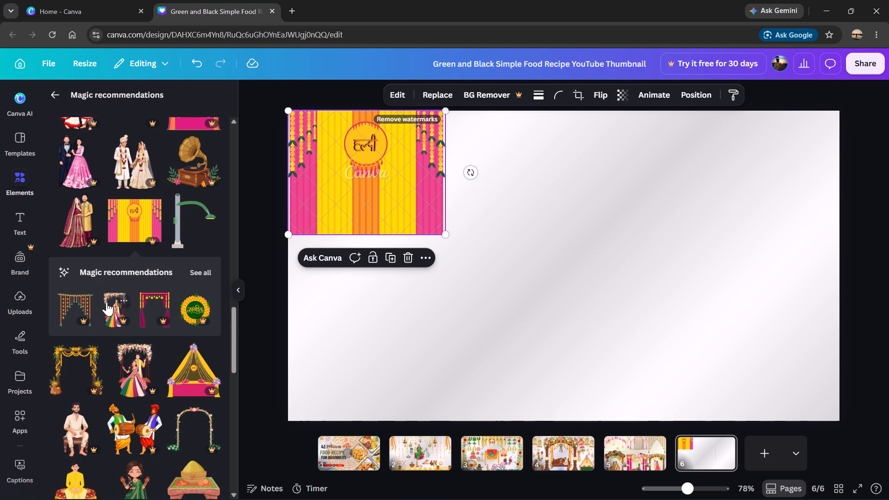
click(152, 299)
drag(531, 281, 463, 187)
Add the marigold garland arch with flower pots and move it beside the pink curtain frame at the page's top edge.
scroll(164, 393, down, 1)
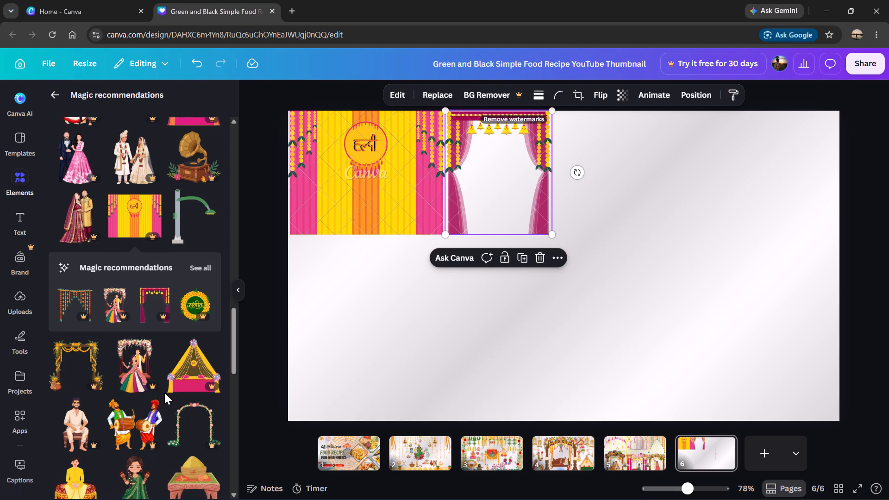
scroll(164, 393, down, 1)
click(75, 358)
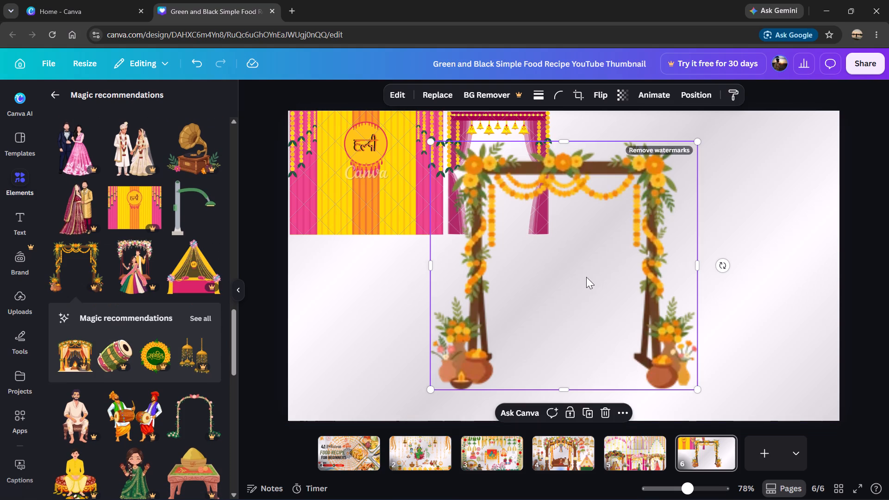
drag(586, 277, 680, 230)
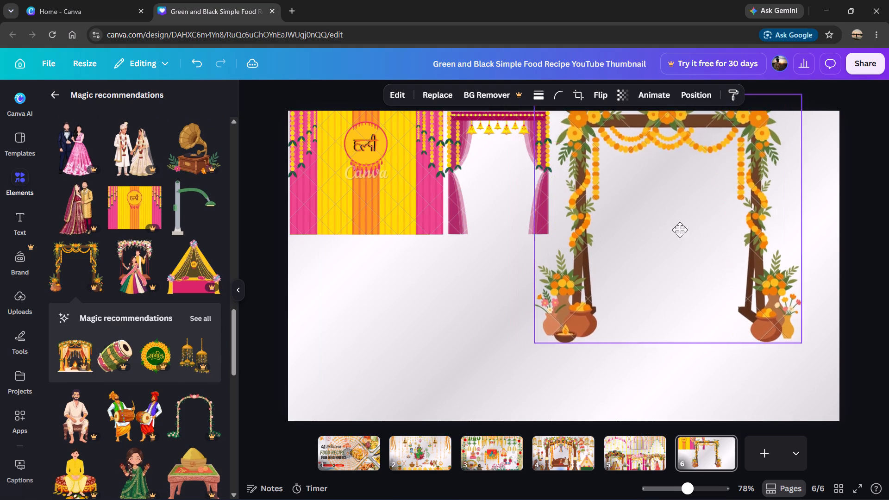
drag(680, 230, 682, 235)
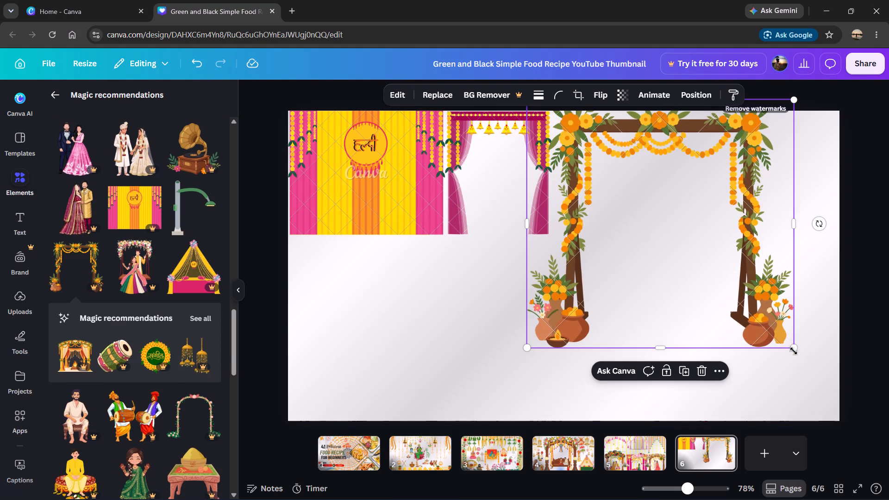
Shrink the marigold arch and align its bottom edge with the Haldi backdrop, just beside the pink curtain frame.
drag(791, 350, 714, 213)
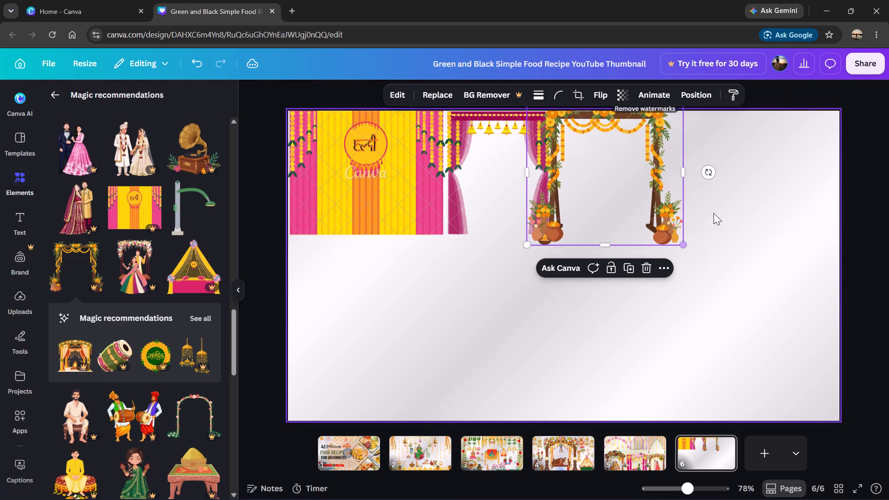
drag(640, 210, 656, 212)
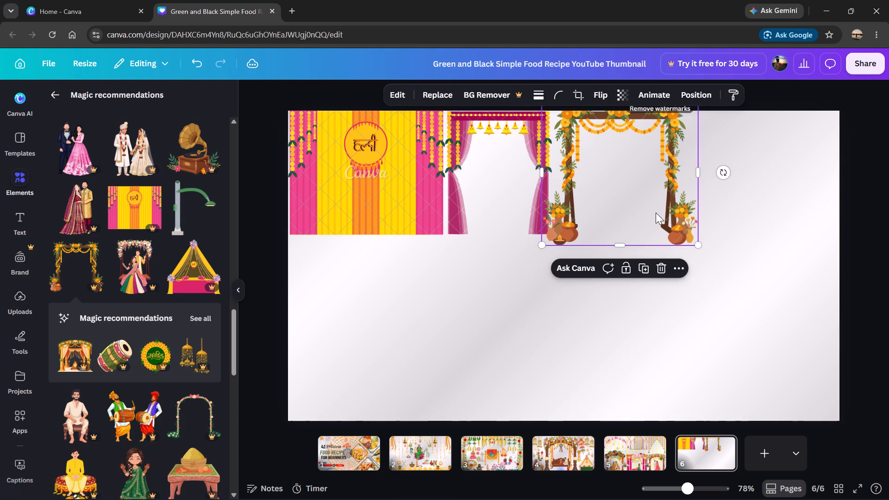
drag(694, 243, 684, 225)
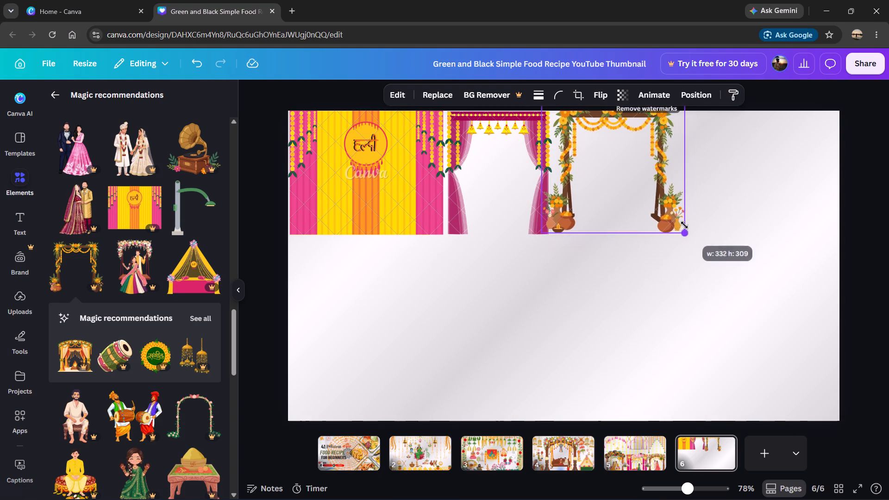
drag(684, 225, 686, 231)
click(626, 181)
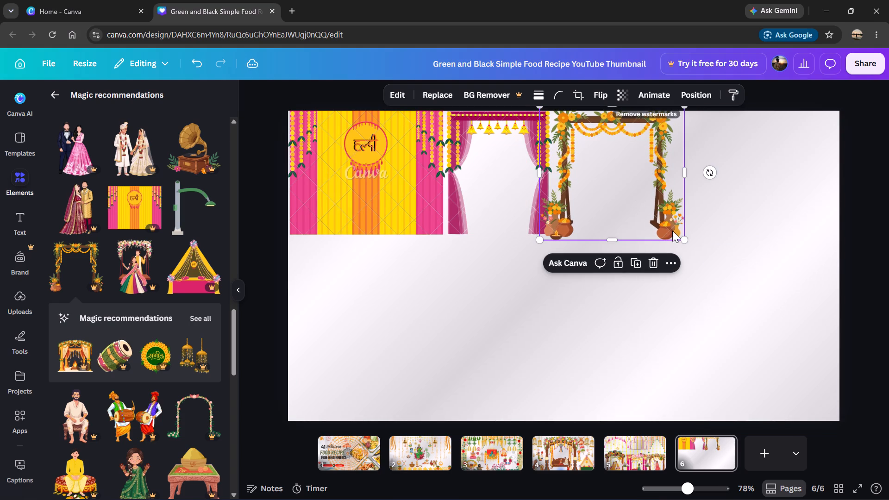
drag(687, 237, 689, 225)
drag(640, 205, 647, 204)
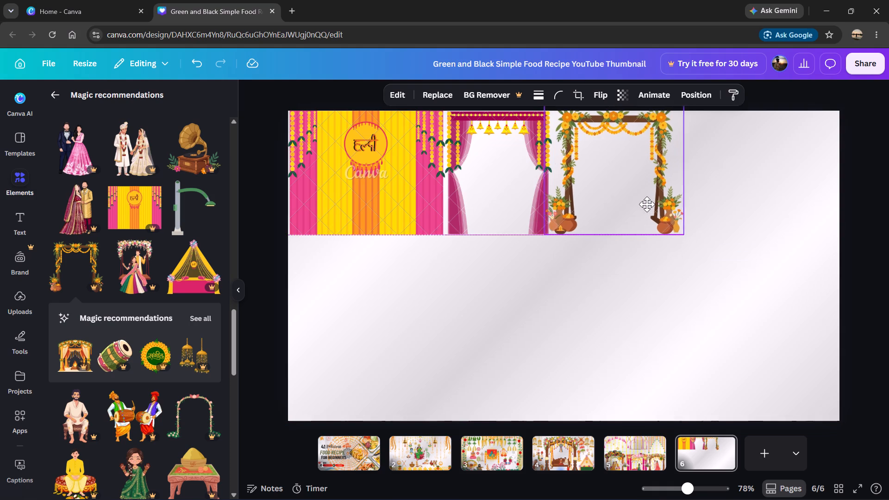
drag(647, 204, 648, 205)
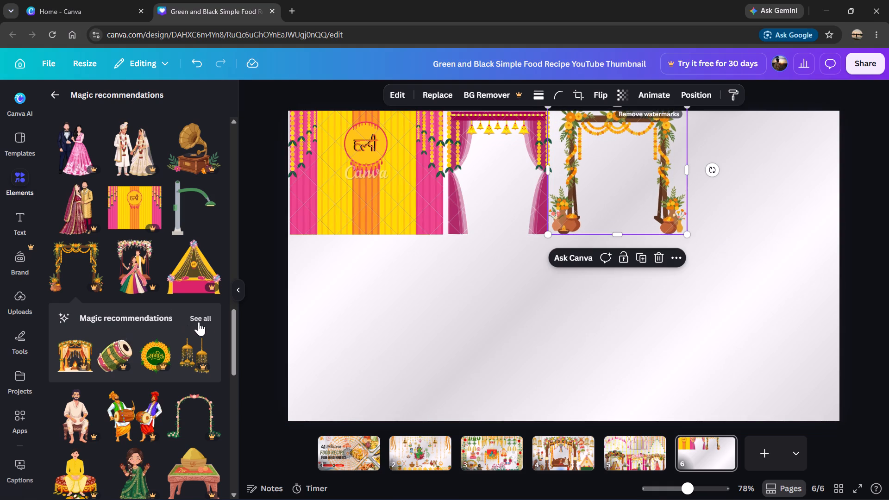
Add the carved wooden arch with hanging flowers from the full recommendations and move it beside the marigold arch.
click(211, 314)
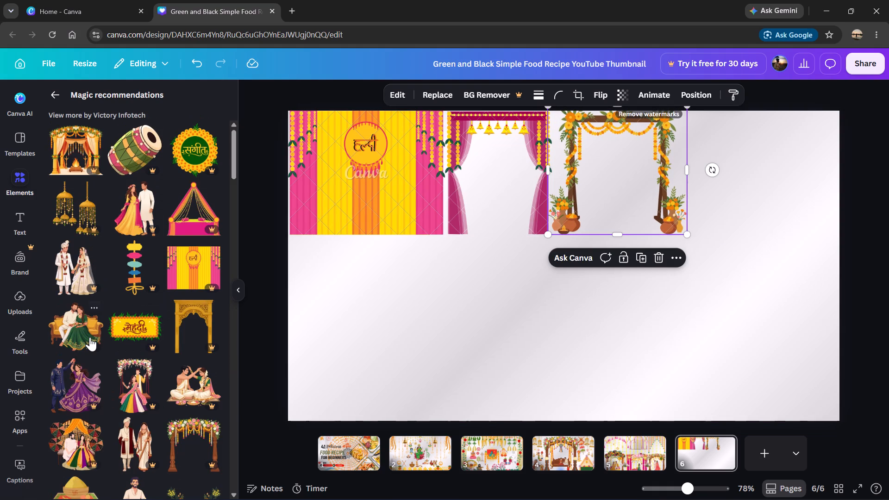
click(179, 425)
drag(545, 324, 726, 232)
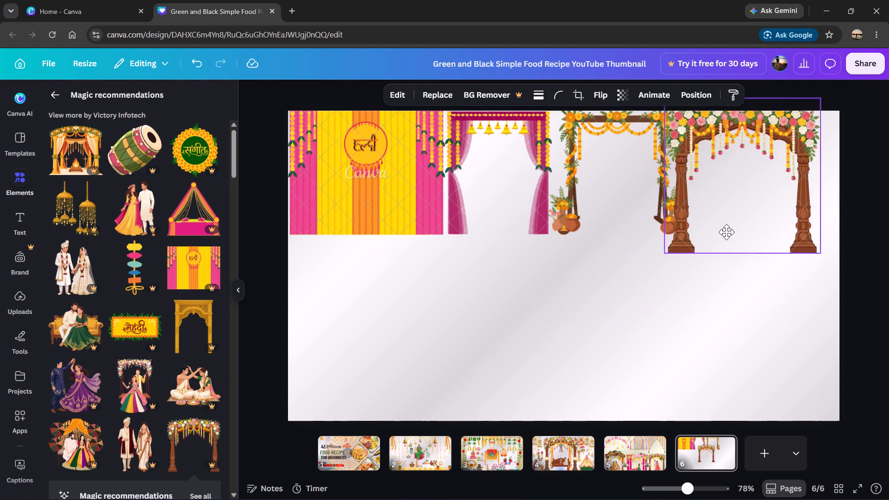
drag(726, 232, 739, 239)
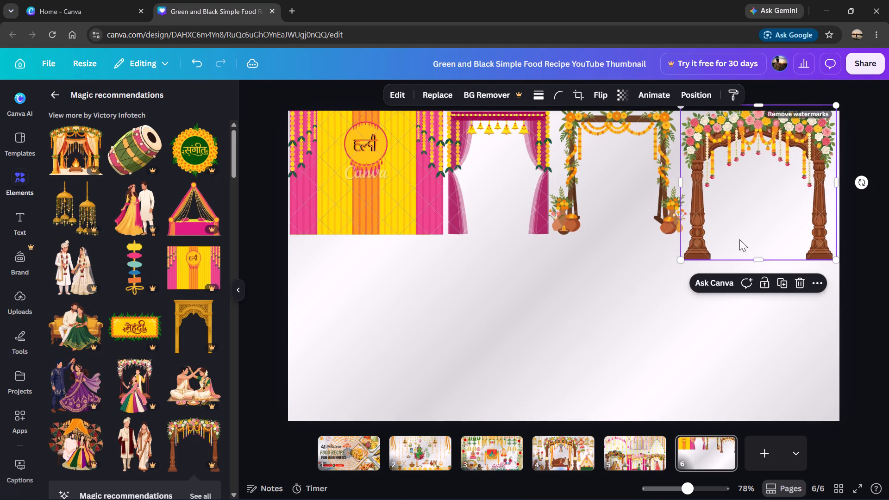
Scale the carved wooden arch to about 293 by 292 and fit it into the page's top-right corner.
drag(833, 263, 831, 244)
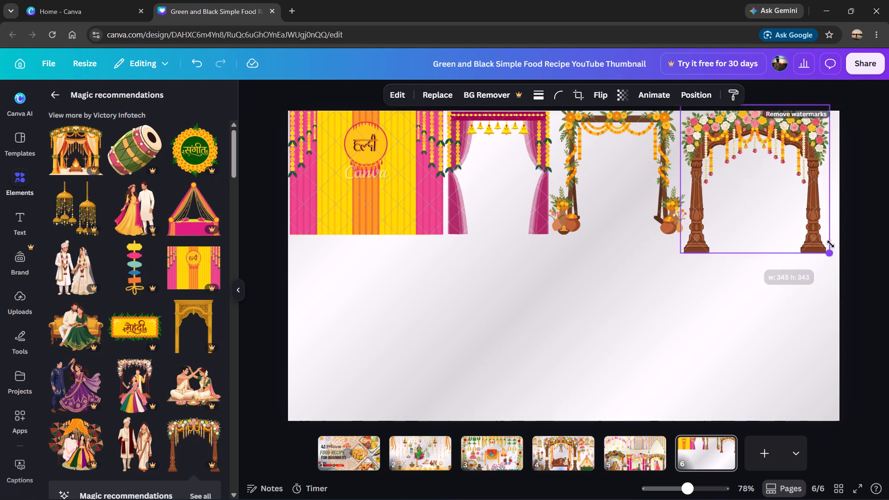
drag(831, 244, 826, 213)
drag(770, 209, 780, 209)
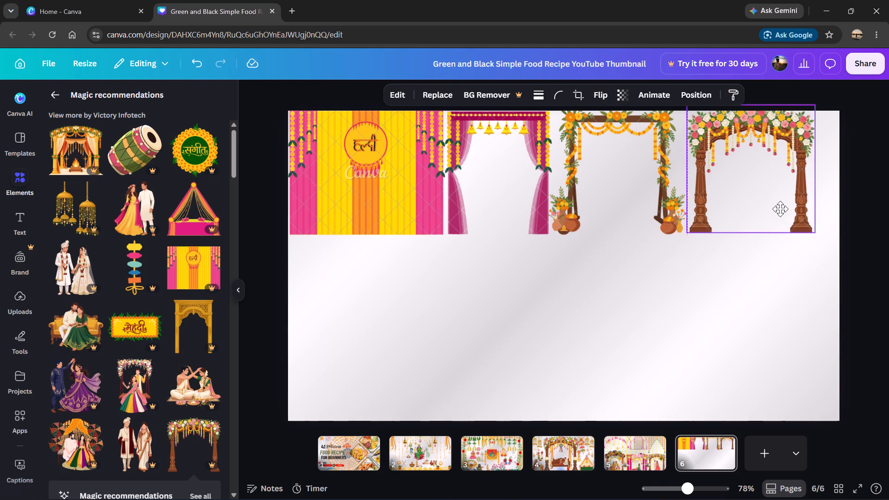
drag(780, 209, 802, 209)
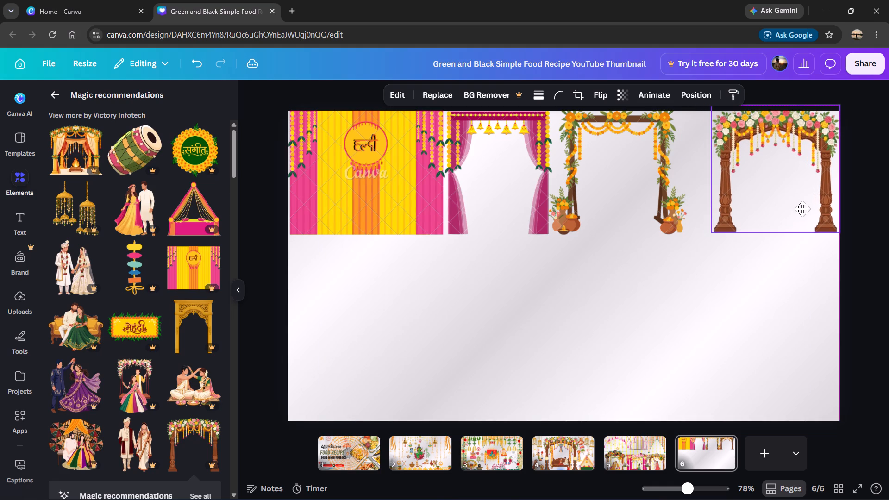
drag(802, 209, 805, 213)
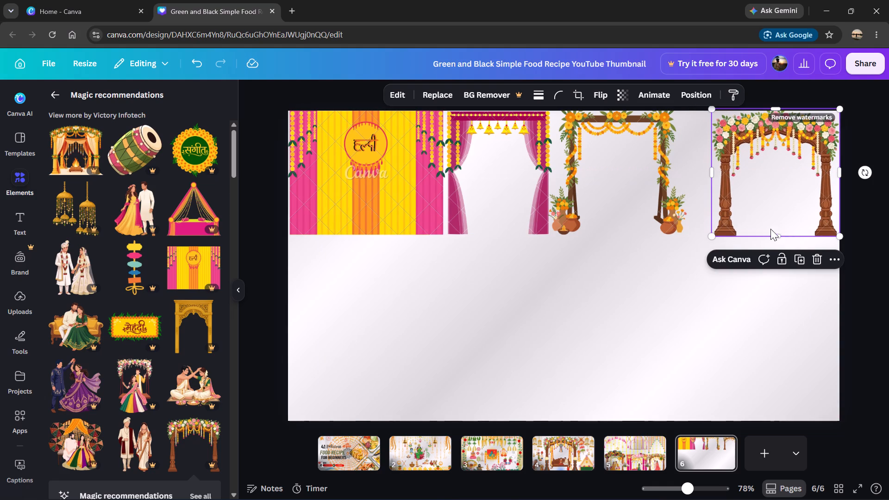
click(713, 233)
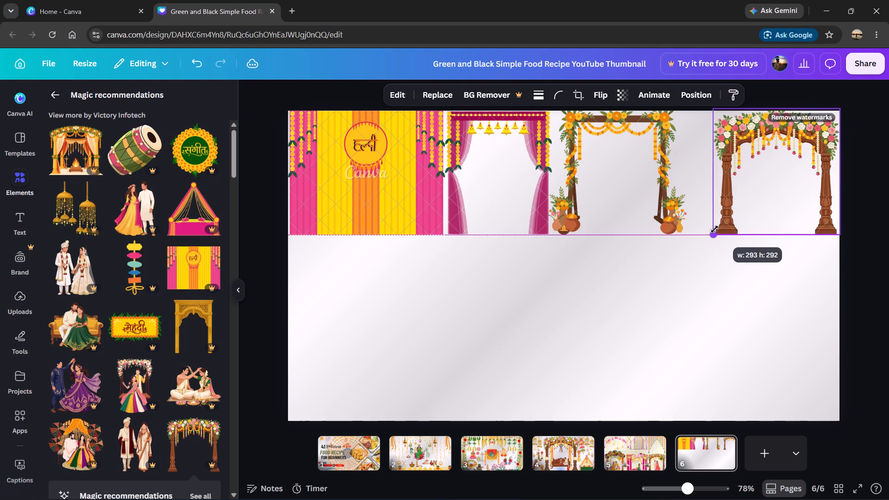
Shift the marigold arch and the pink curtain frame rightward to space out the top row of decorations.
drag(633, 218, 645, 218)
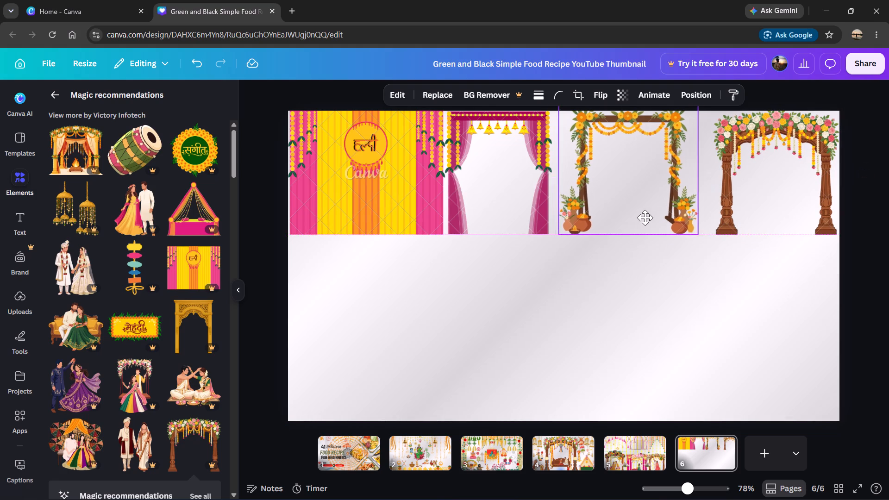
drag(645, 218, 650, 216)
drag(501, 195, 502, 195)
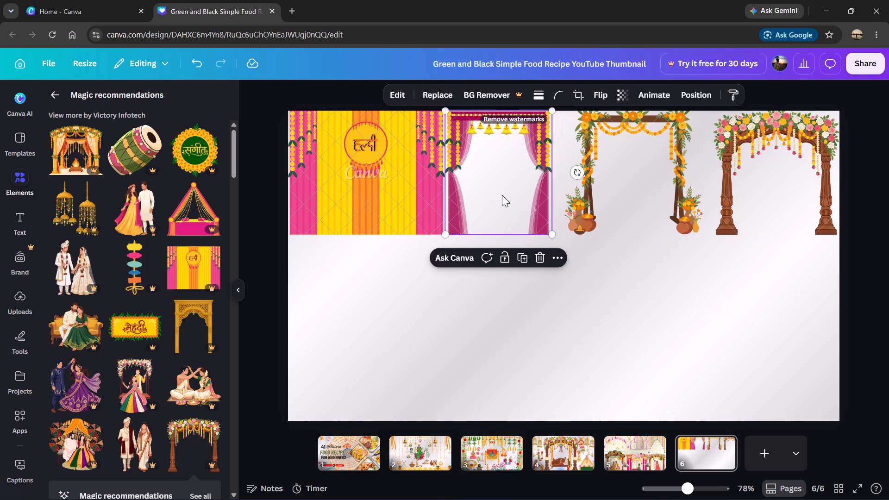
drag(502, 195, 511, 194)
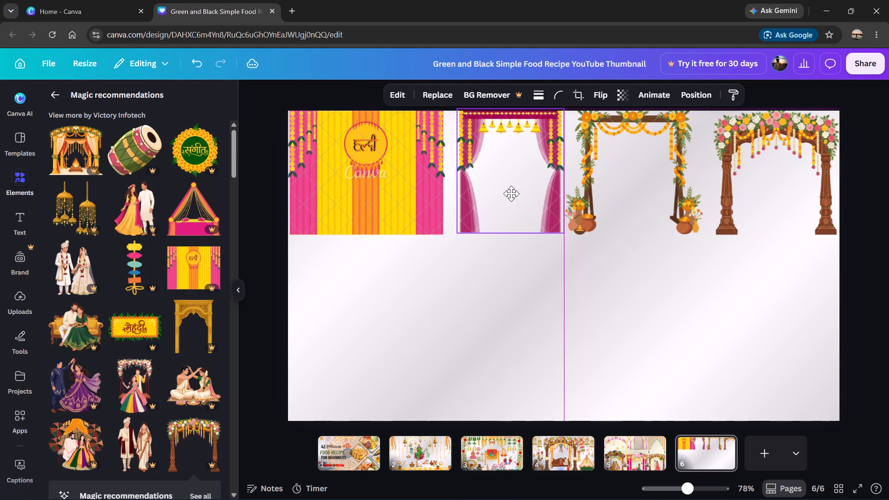
drag(511, 194, 514, 195)
click(402, 308)
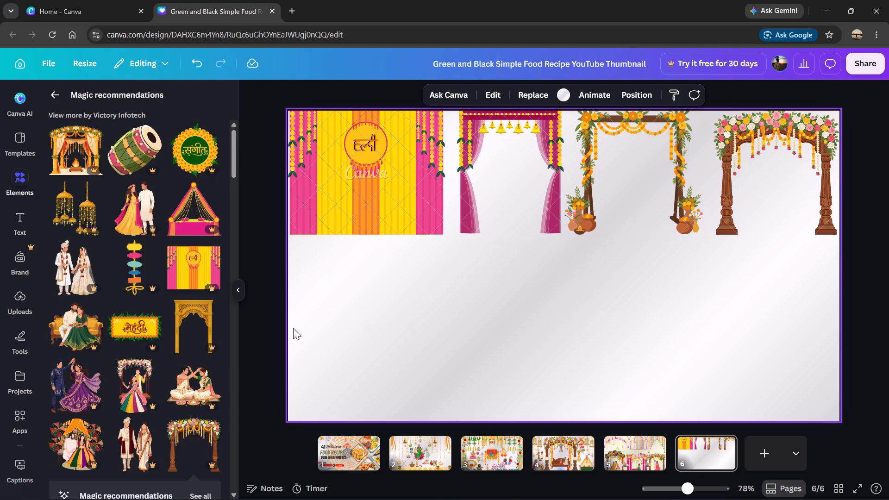
Add the seated couple with decorative umbrellas from the recommendations and place it over the lower part of the Haldi backdrop.
scroll(220, 354, down, 3)
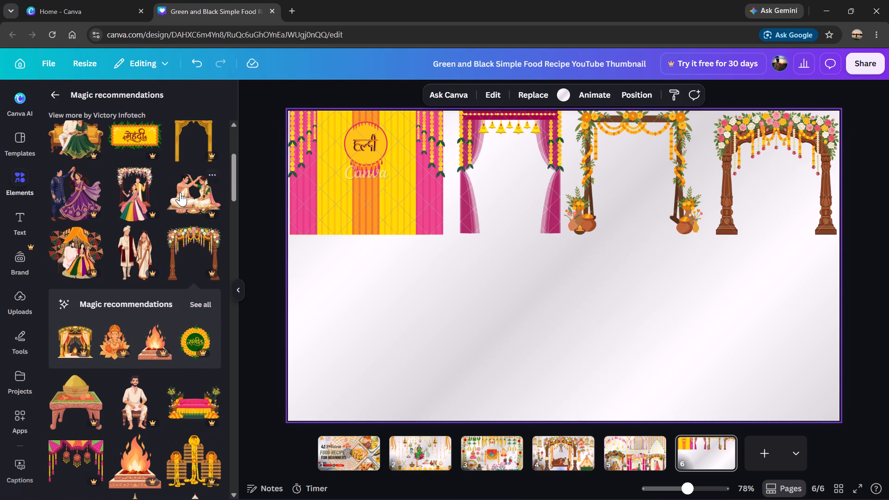
click(80, 251)
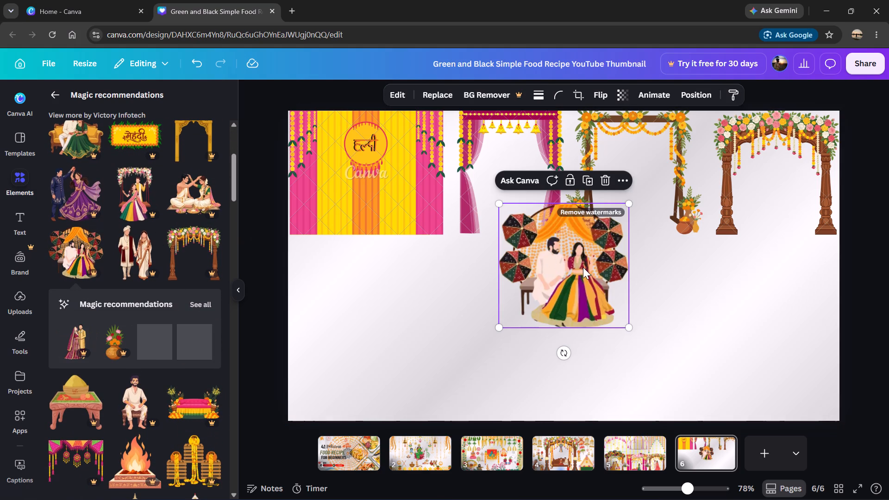
drag(583, 267, 379, 224)
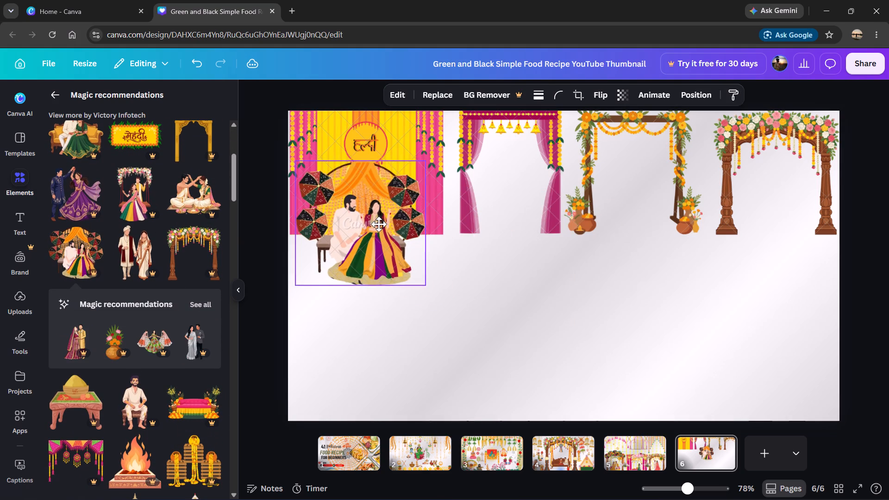
drag(379, 224, 377, 225)
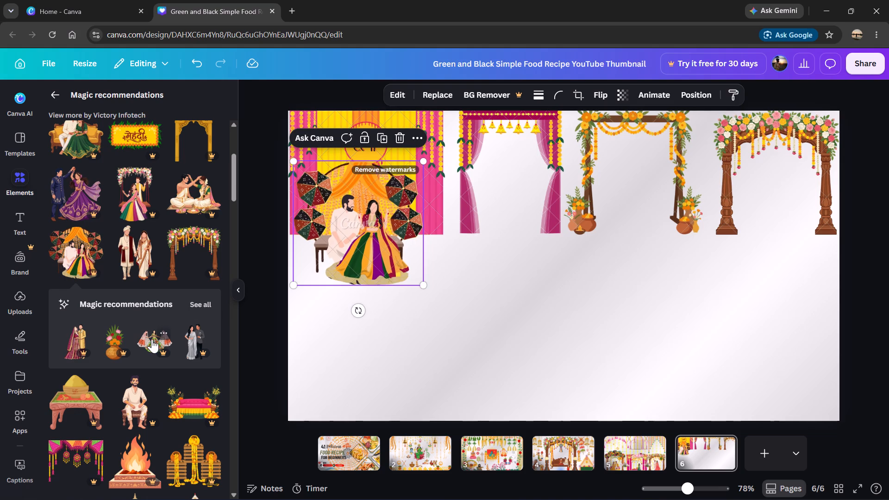
Add the cross-legged ritual couple, shrink it, and centre it inside the carved wooden arch on the arch's bottom edge.
click(187, 189)
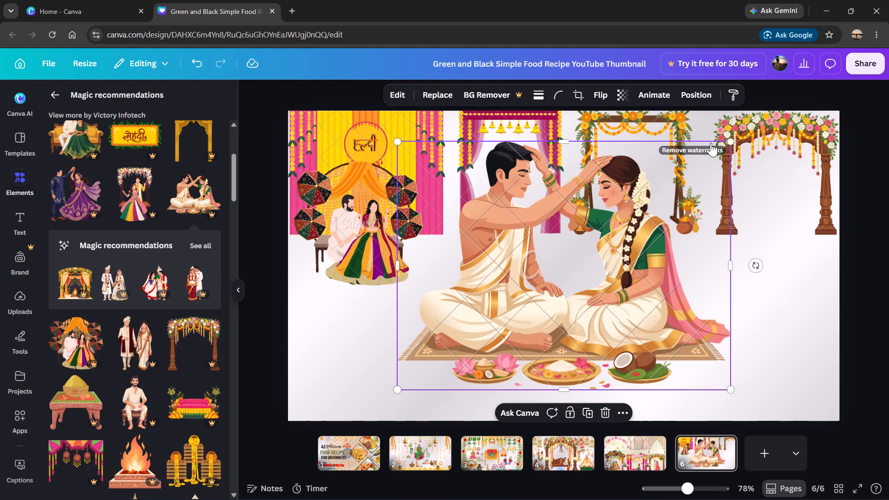
drag(731, 141, 507, 269)
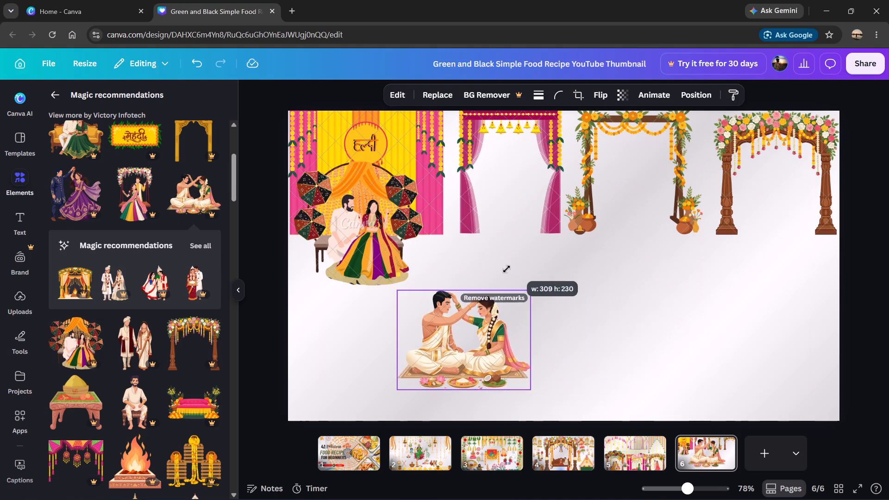
drag(507, 269, 483, 303)
drag(438, 366, 578, 297)
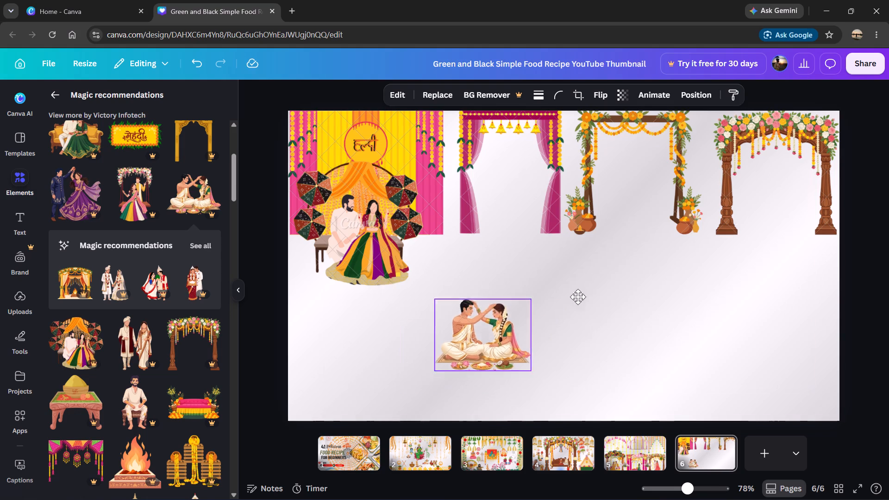
drag(578, 297, 769, 213)
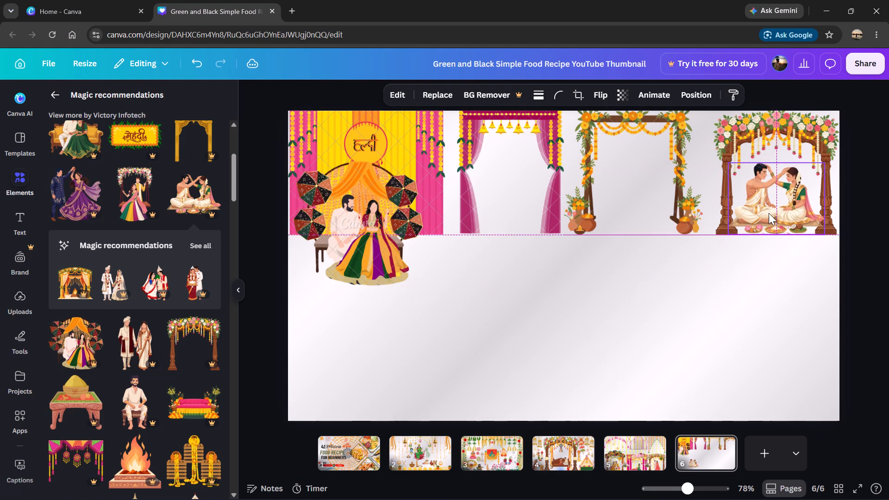
click(854, 307)
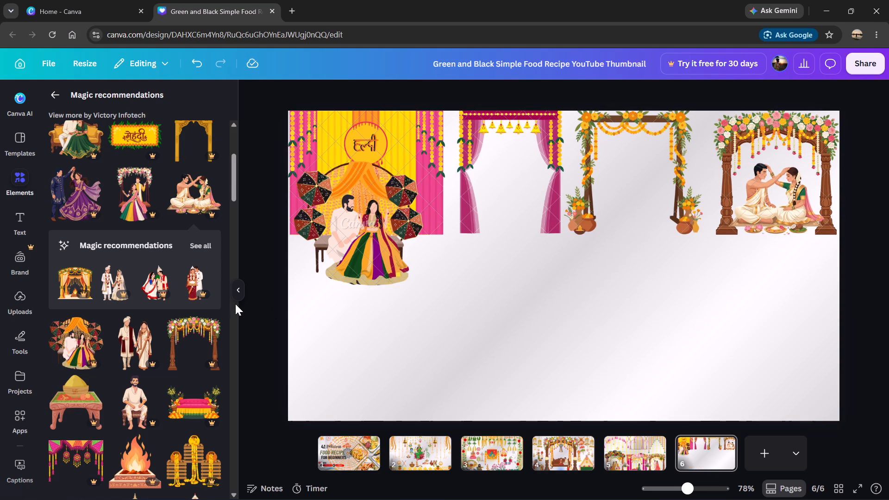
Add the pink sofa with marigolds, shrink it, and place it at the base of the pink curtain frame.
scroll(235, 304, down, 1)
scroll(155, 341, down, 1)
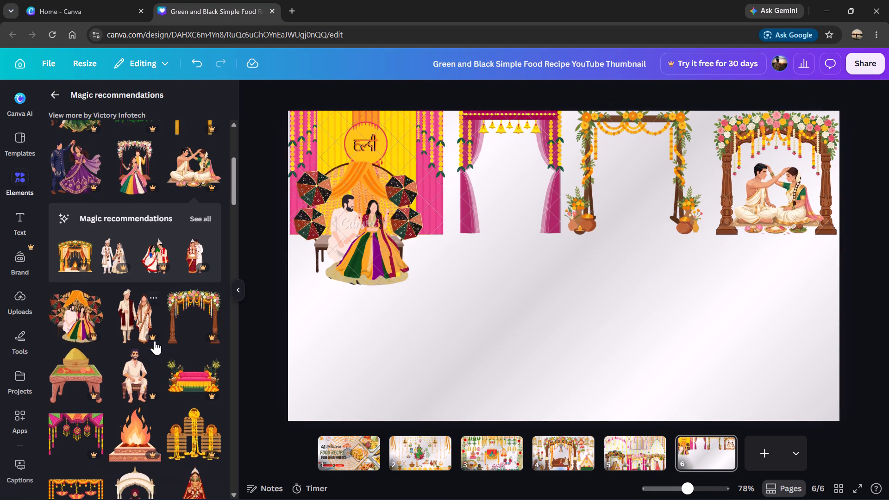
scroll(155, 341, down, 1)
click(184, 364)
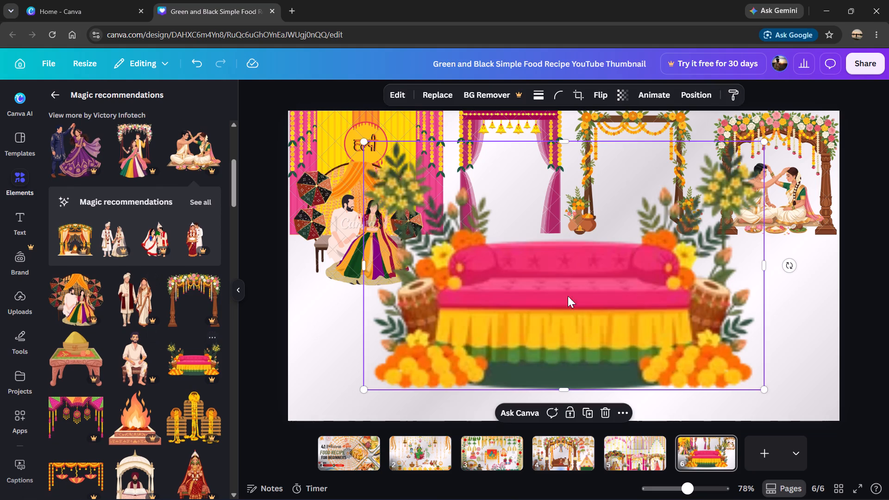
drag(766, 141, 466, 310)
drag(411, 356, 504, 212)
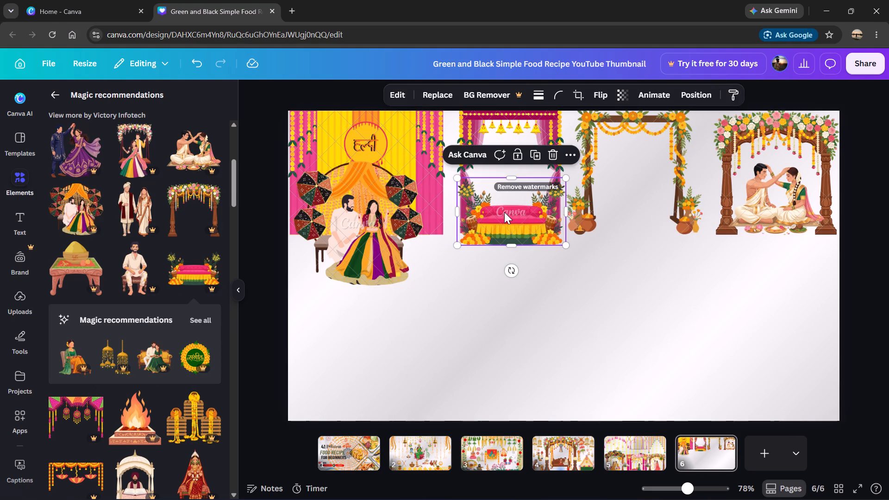
Add the couple seated on the yellow sofa, shrink it, and place it inside the marigold arch between the pots.
scroll(136, 346, up, 2)
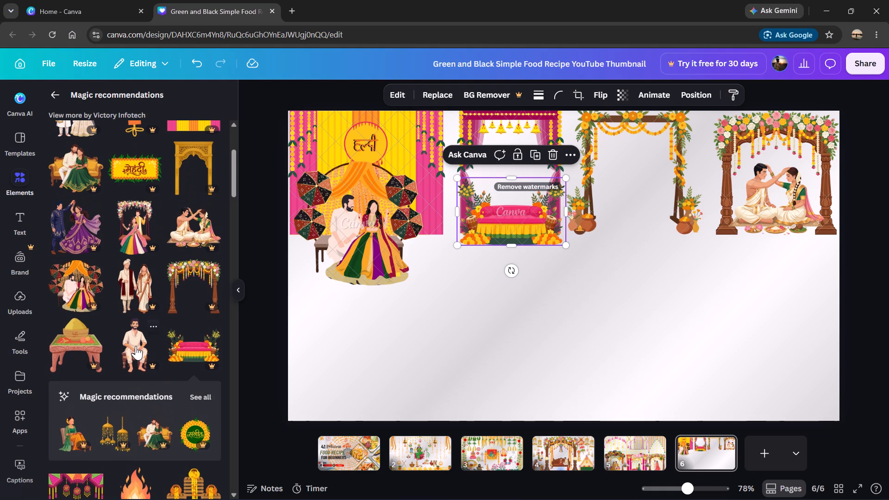
scroll(136, 346, up, 2)
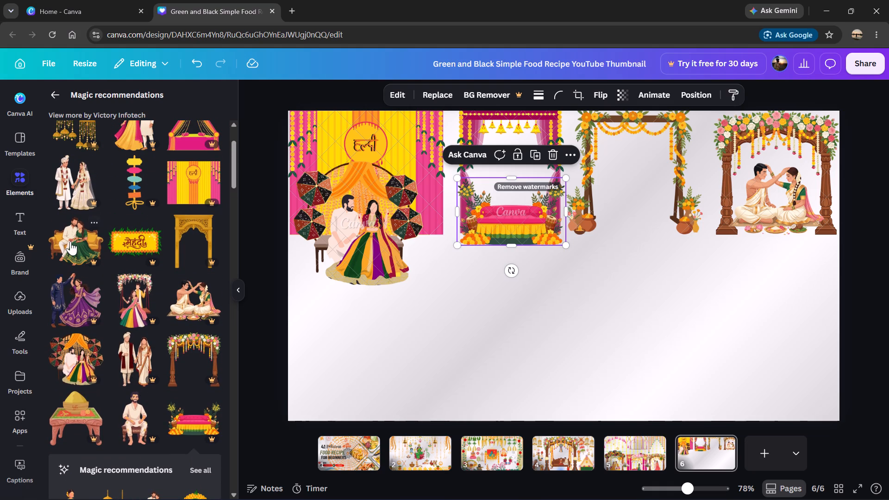
click(70, 241)
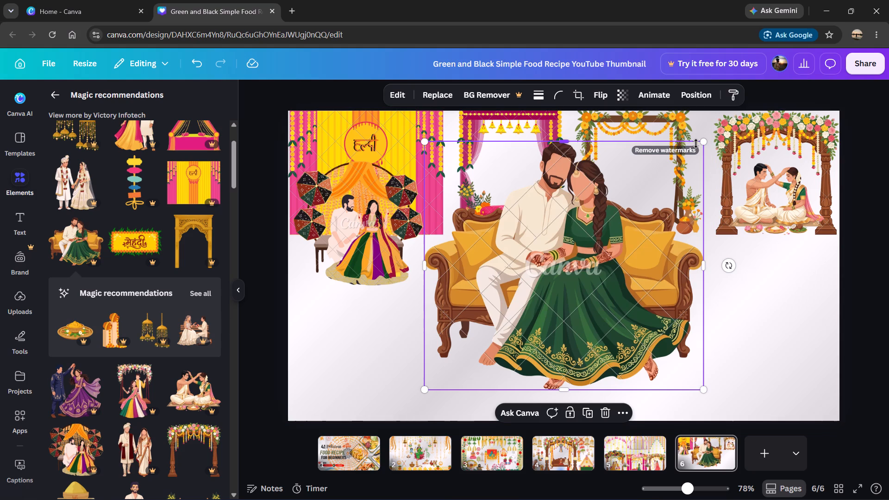
drag(705, 142, 523, 308)
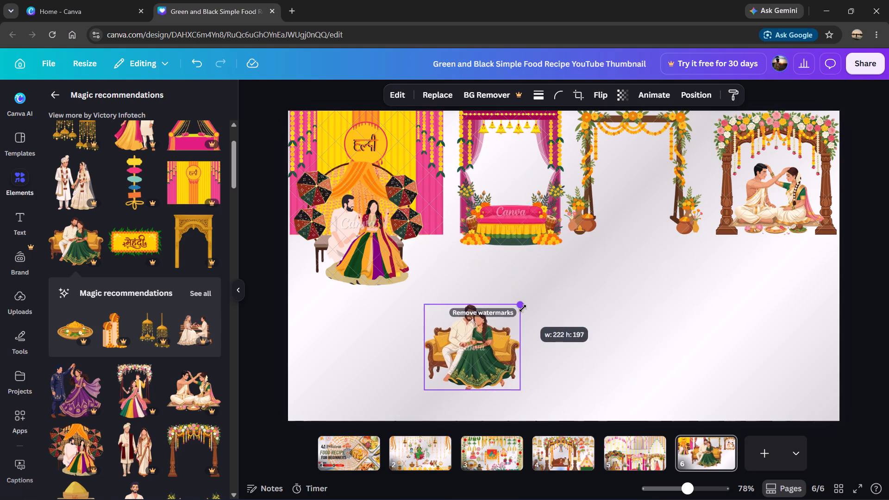
drag(523, 308, 506, 317)
drag(448, 360, 626, 214)
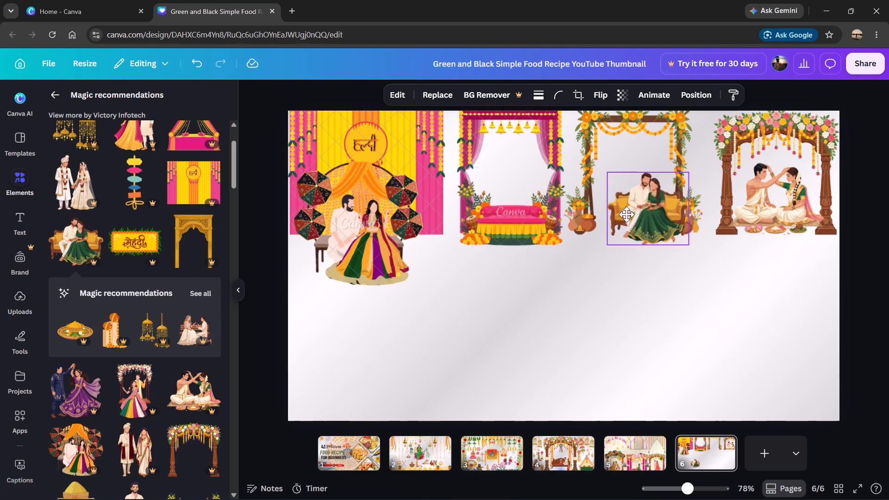
drag(626, 214, 619, 211)
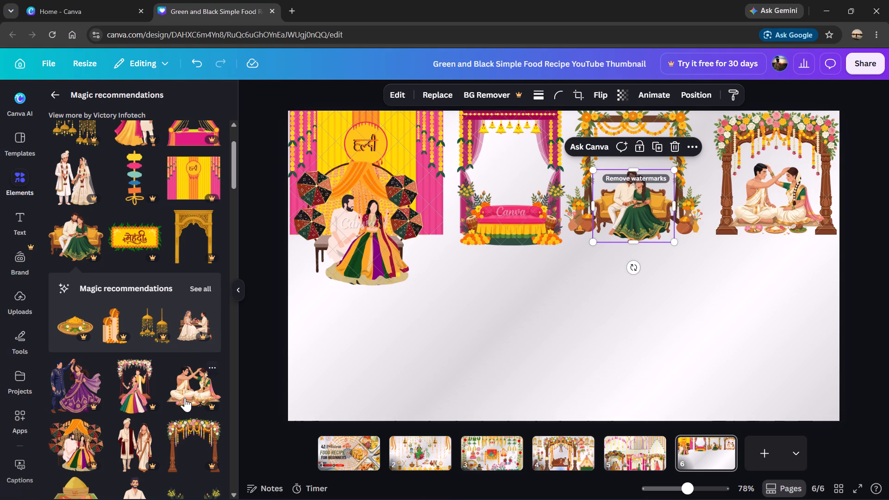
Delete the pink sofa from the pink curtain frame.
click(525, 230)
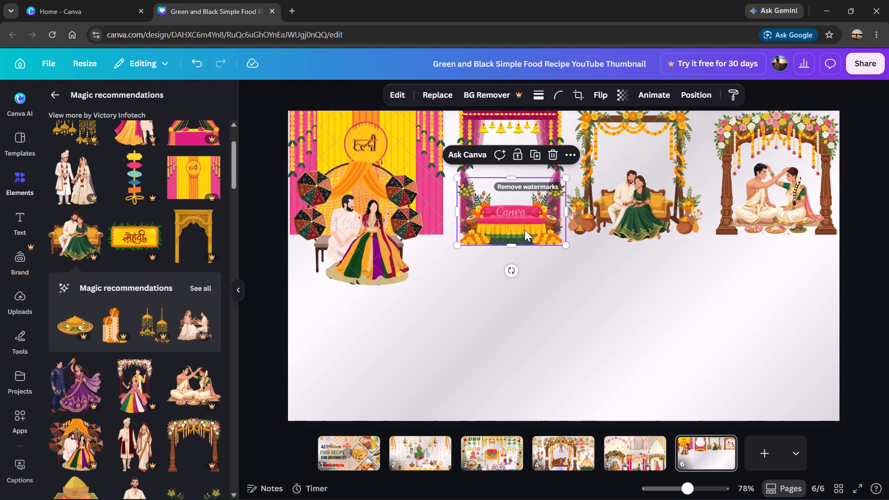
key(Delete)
Add the couple on the flower swing, scale it down, and centre it inside the pink curtain frame beneath the bells.
click(131, 375)
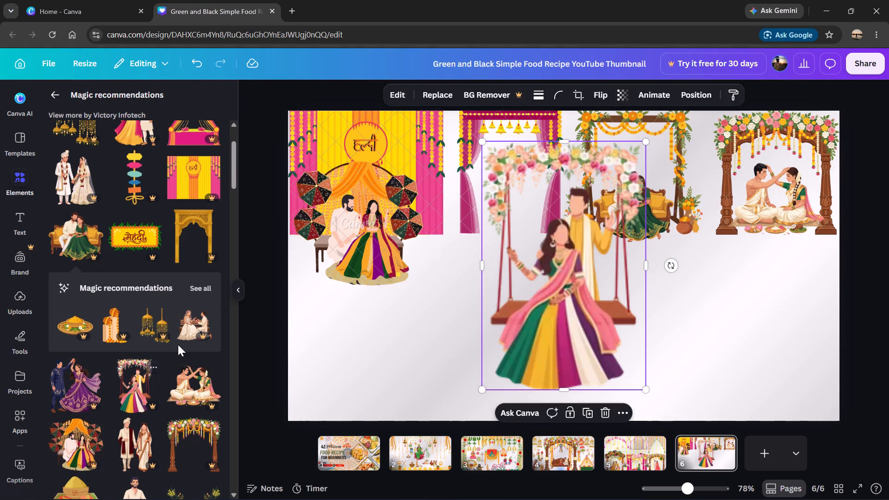
drag(588, 172, 571, 160)
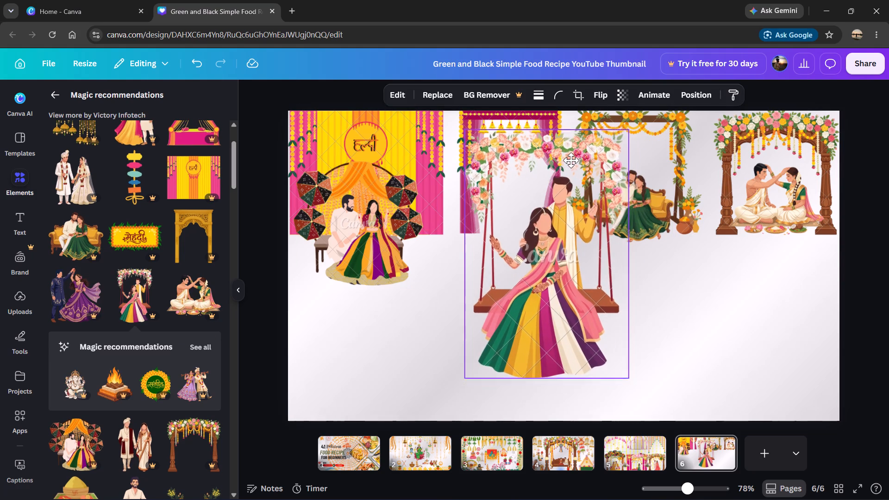
drag(571, 160, 570, 155)
drag(628, 122, 548, 269)
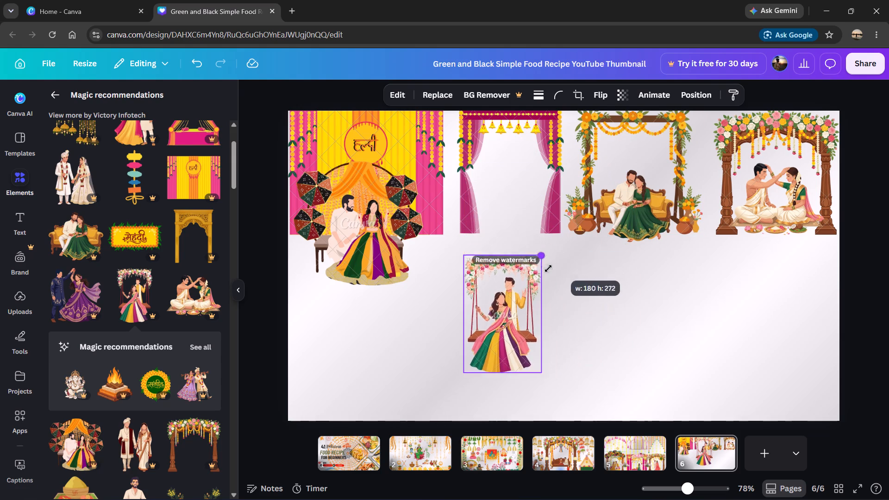
drag(548, 269, 535, 290)
drag(503, 331, 522, 184)
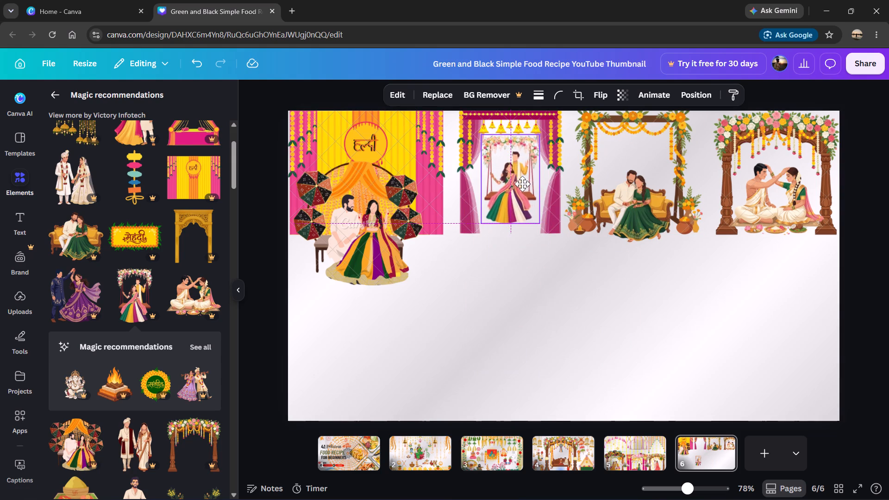
drag(522, 184, 521, 194)
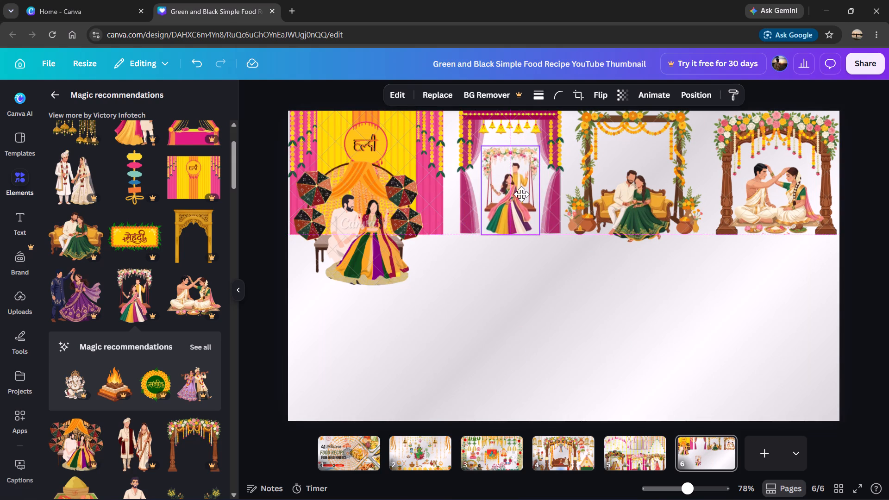
drag(521, 194, 522, 190)
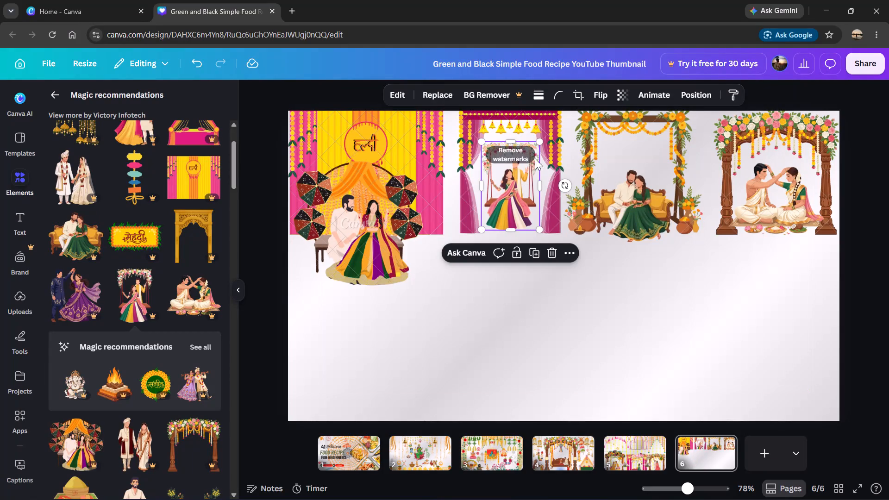
click(538, 139)
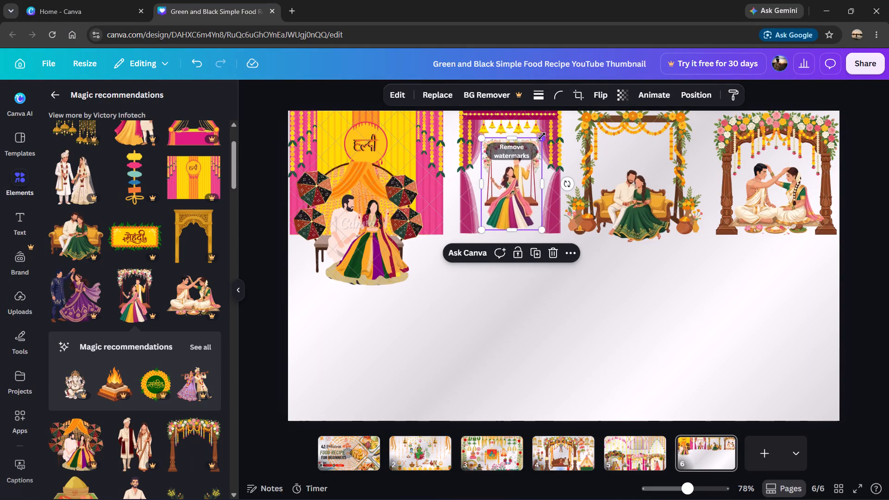
click(529, 175)
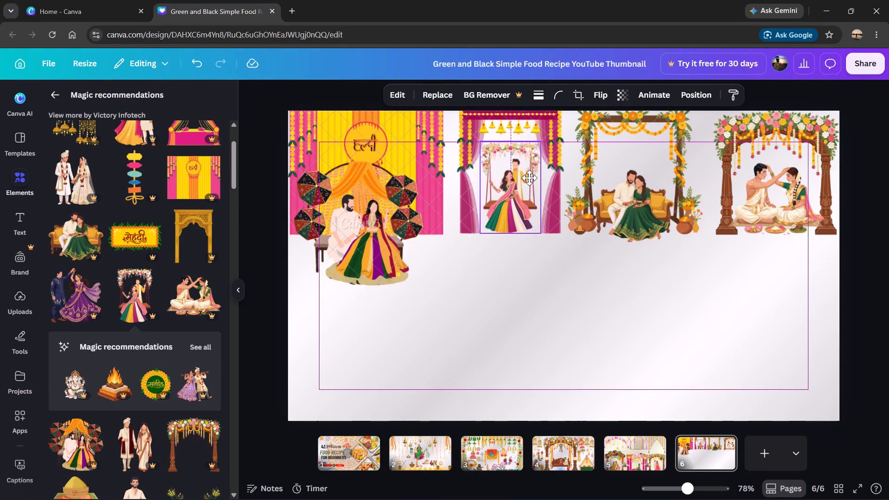
click(853, 294)
Add the ceremonial fire pit, shrink it, and centre it just below the ritual couple at the carved wooden arch.
scroll(194, 387, down, 3)
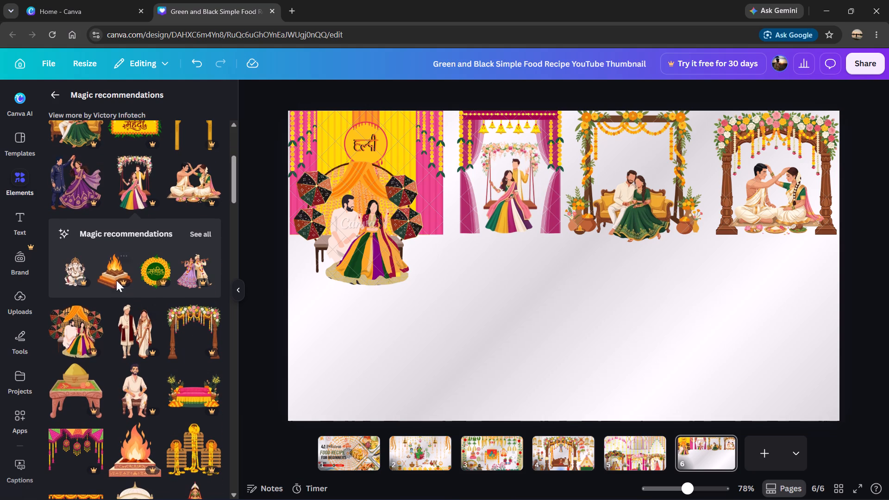
click(106, 272)
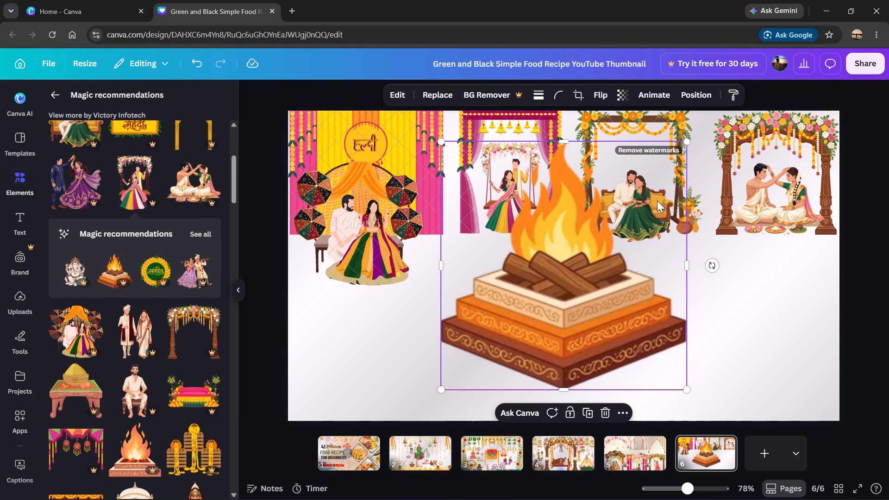
drag(688, 139, 603, 236)
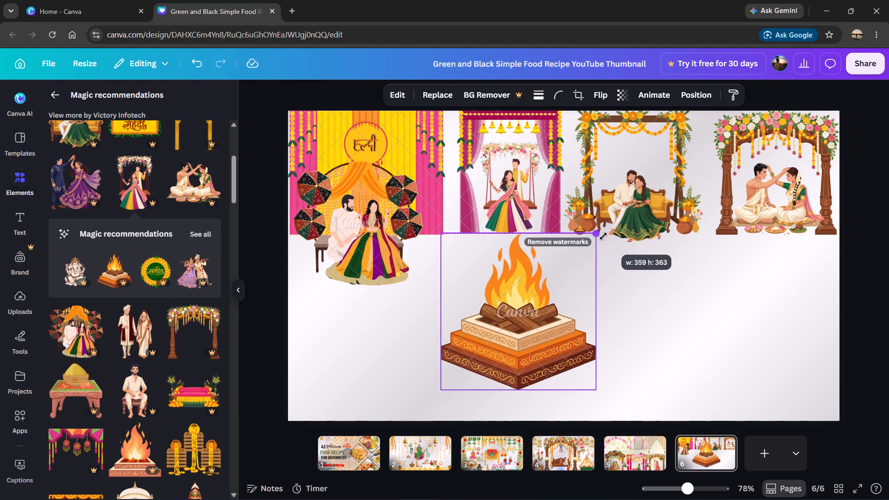
drag(603, 236, 512, 362)
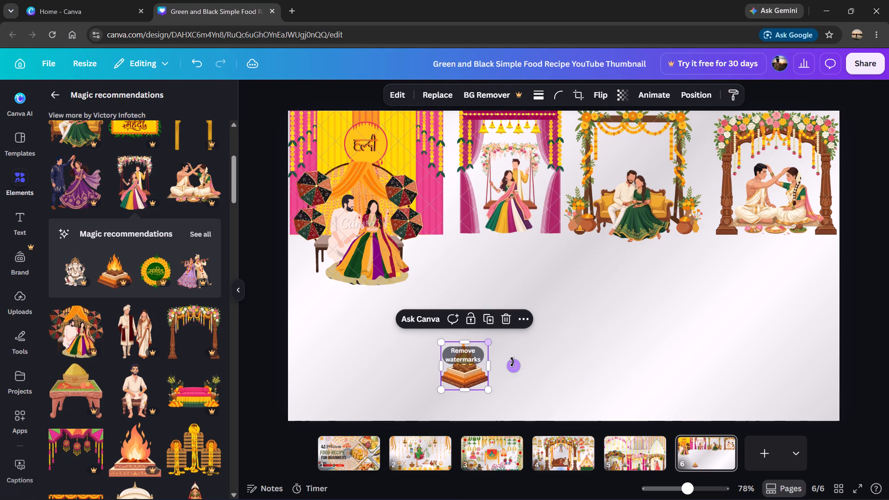
drag(466, 379, 777, 252)
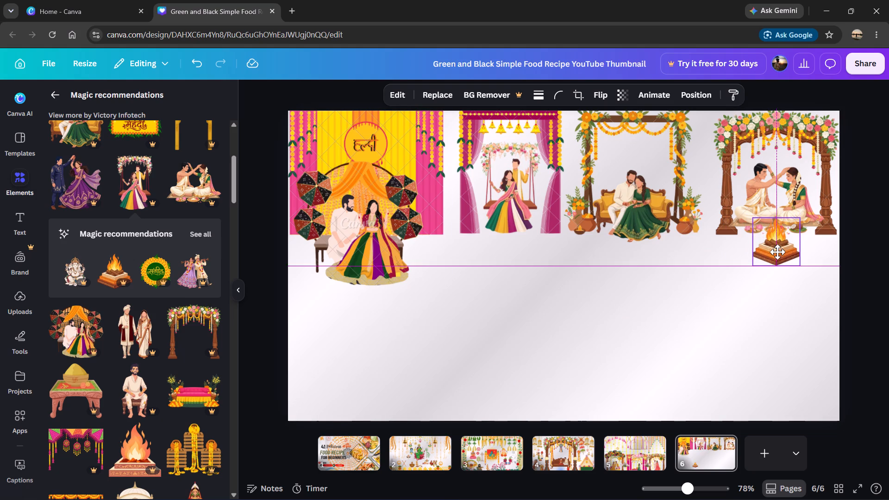
drag(777, 252, 778, 254)
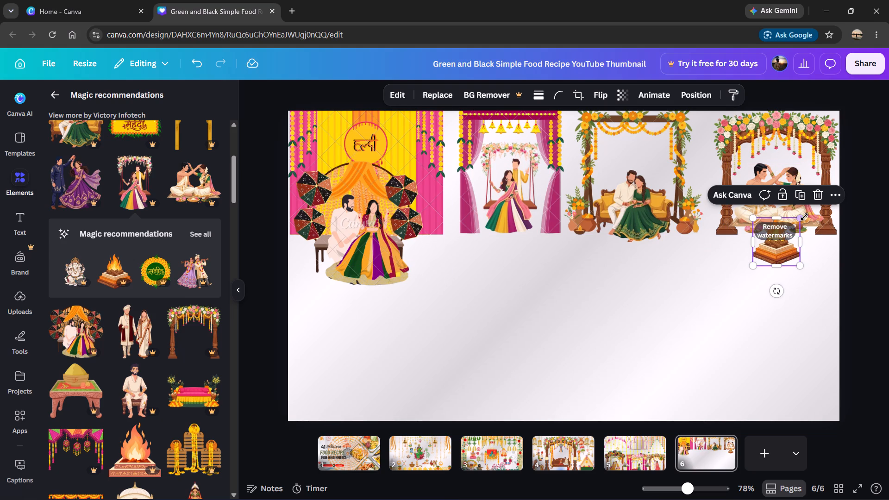
drag(804, 218, 802, 223)
drag(777, 244, 781, 239)
click(257, 374)
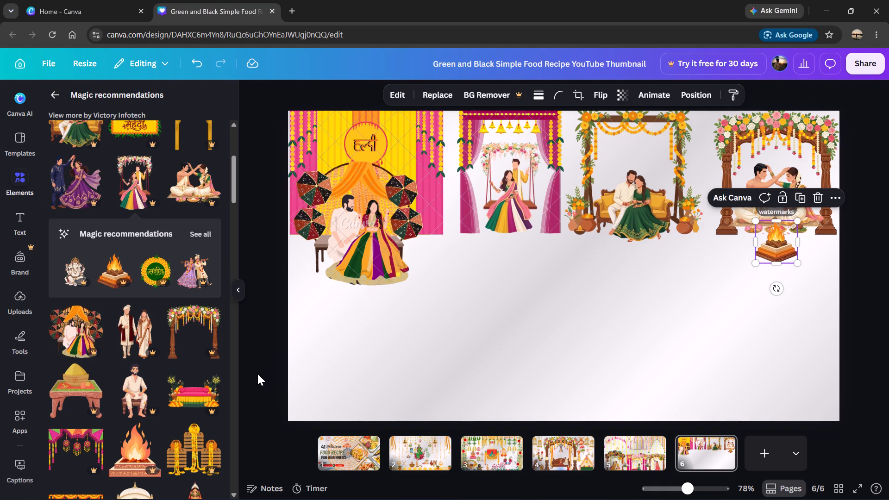
Add the triangular marigold garland stands, shrink them, and place them in the page's bottom-right corner.
scroll(182, 381, down, 2)
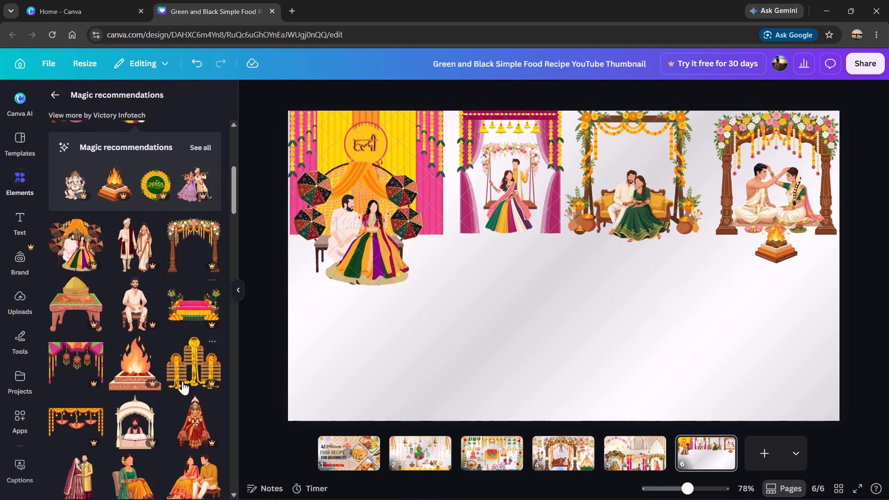
scroll(182, 381, down, 2)
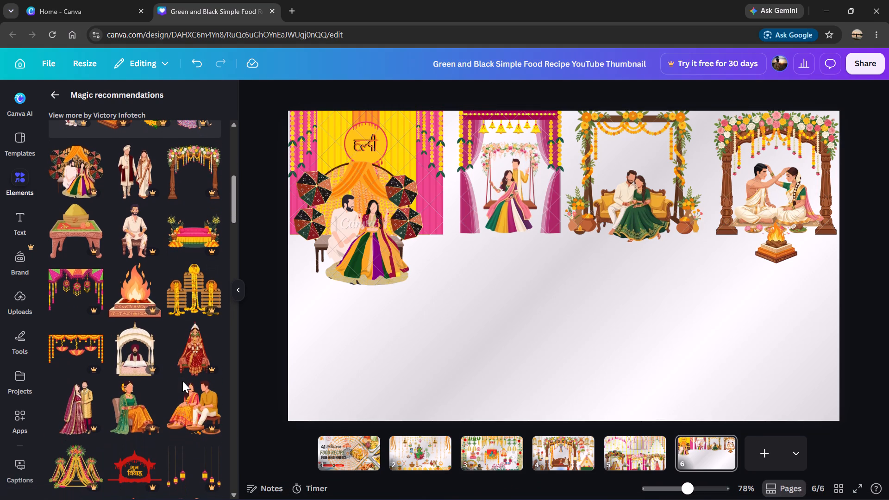
scroll(181, 296, down, 2)
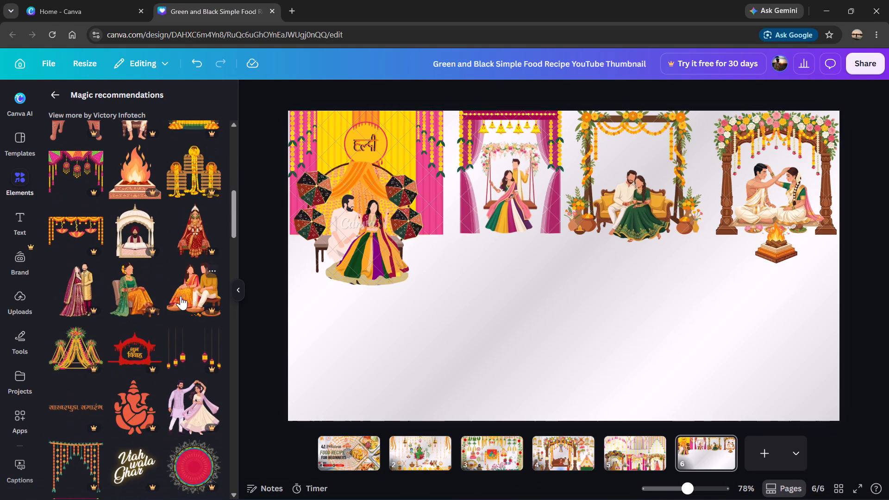
click(65, 332)
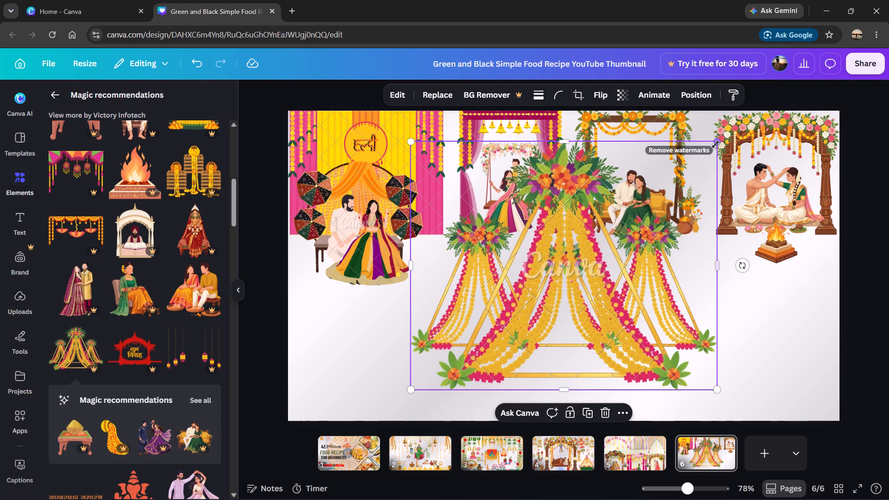
drag(715, 144, 533, 337)
drag(461, 359, 342, 305)
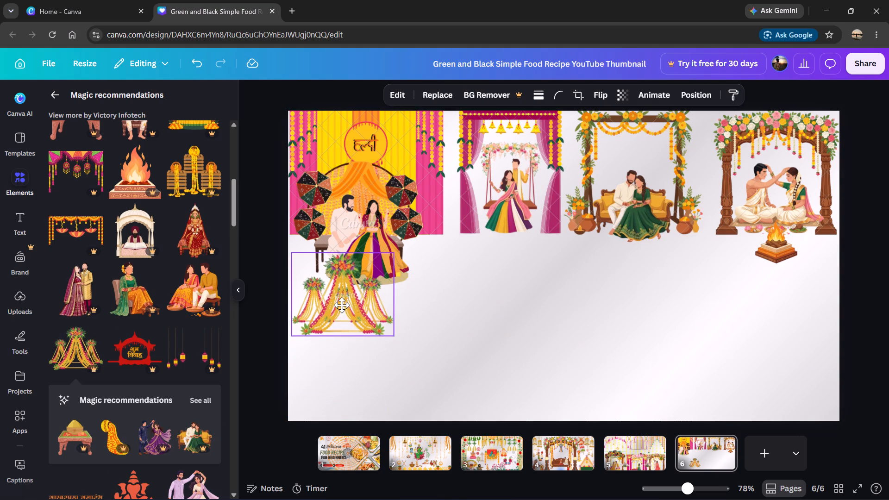
drag(342, 305, 498, 260)
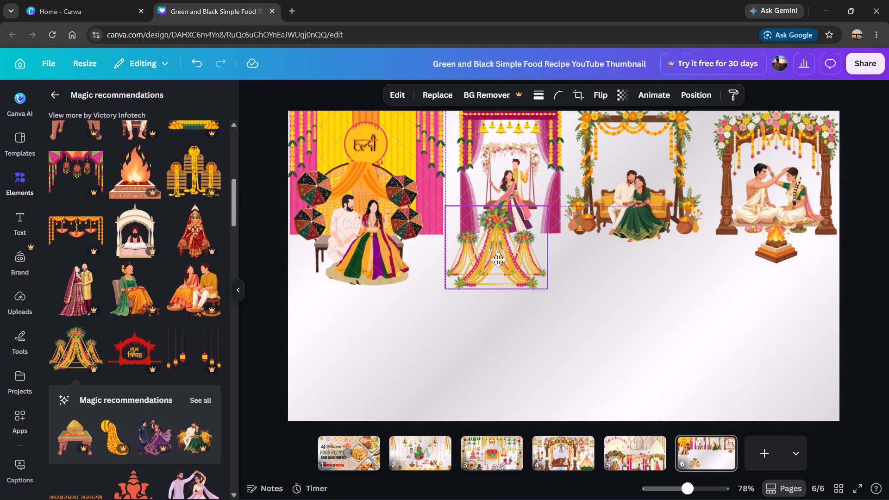
drag(498, 260, 333, 330)
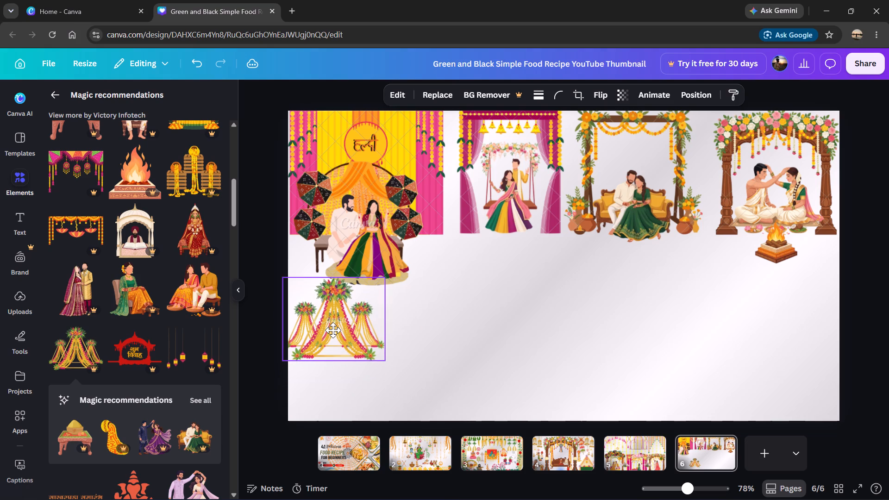
drag(333, 330, 777, 372)
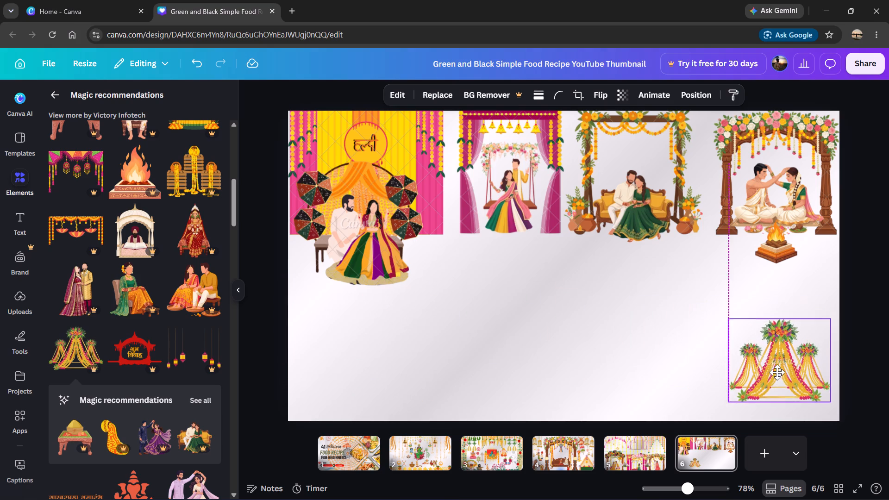
drag(777, 372, 784, 393)
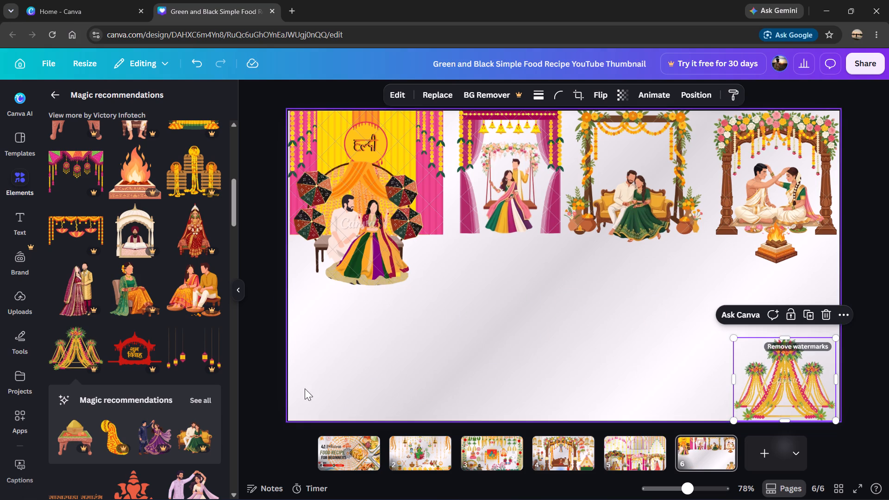
Add the red शुभ विवाह arch sign, scale it down, and place it at the page's bottom edge beside the garland stands.
click(162, 353)
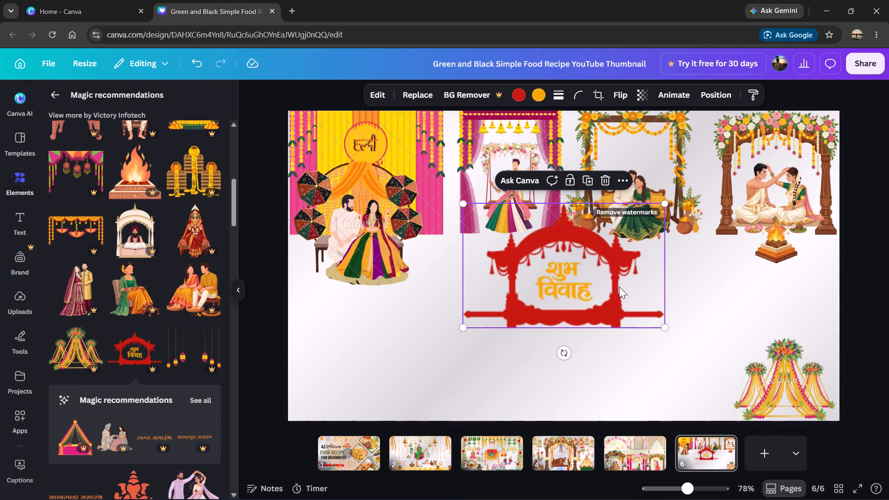
drag(619, 287, 732, 319)
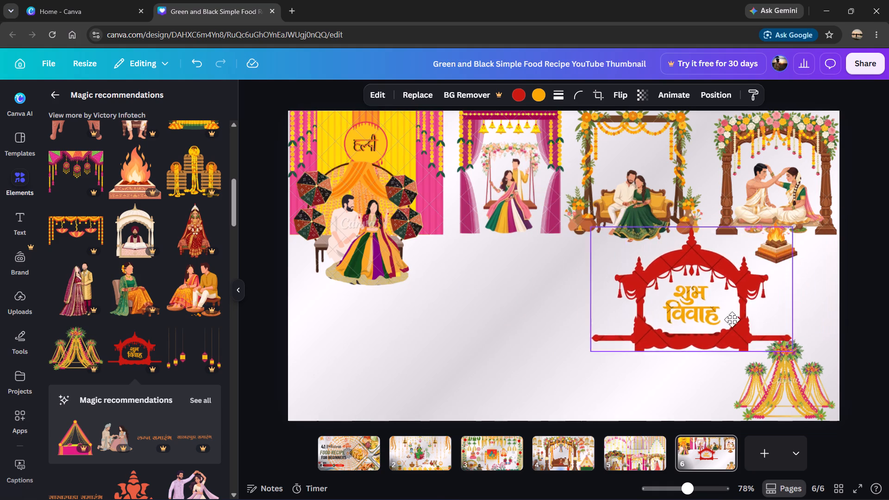
drag(732, 319, 695, 370)
drag(742, 285, 613, 357)
drag(582, 388, 695, 384)
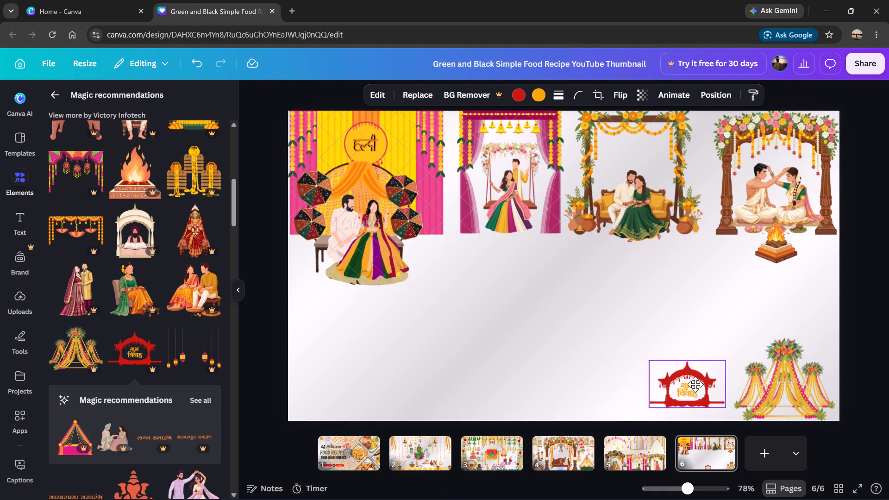
drag(695, 384, 695, 393)
Add the hanging lanterns, scale them down, and centre them over the haldi backdrop on both sides of its round sign.
click(182, 353)
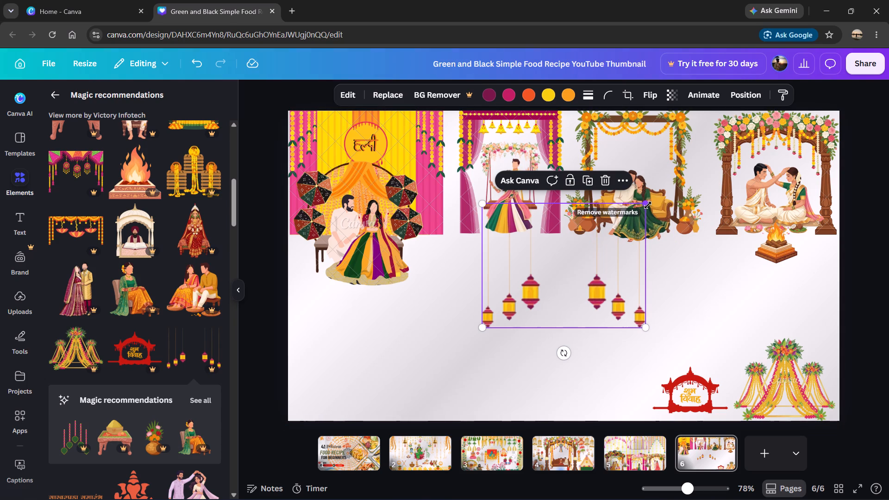
drag(648, 205, 586, 276)
drag(529, 306, 393, 204)
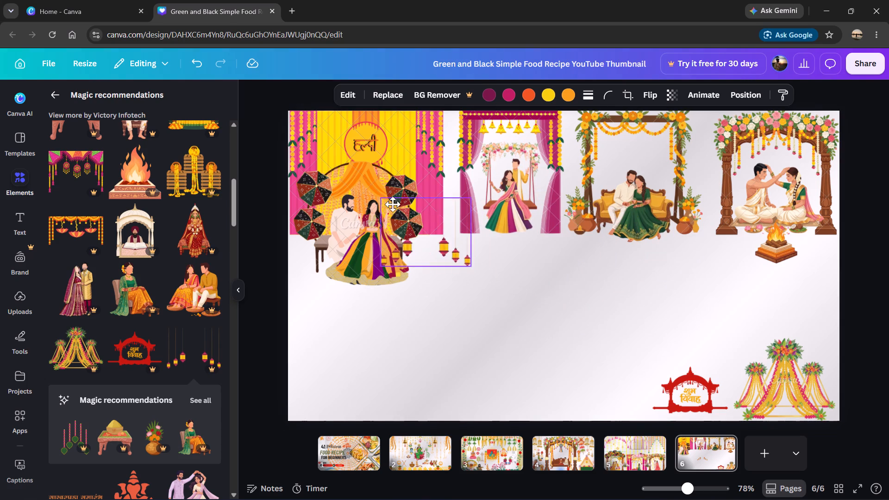
drag(393, 204, 363, 144)
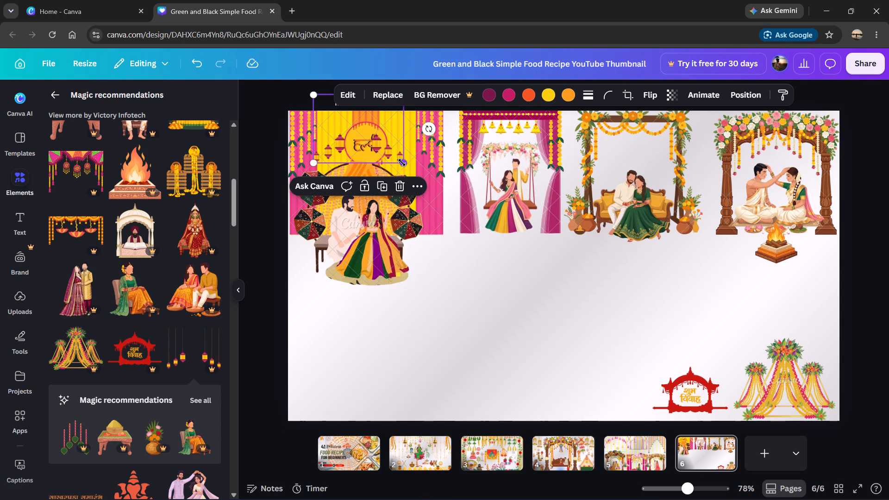
drag(402, 162, 418, 167)
drag(403, 163, 400, 162)
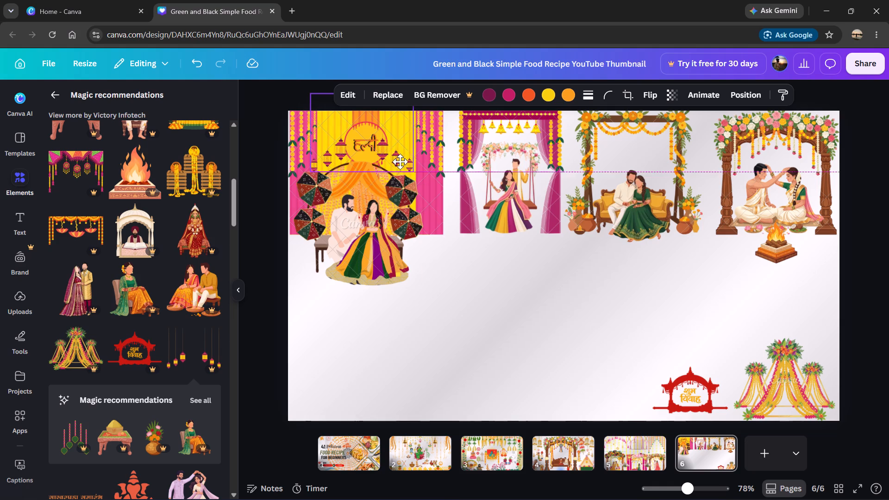
drag(400, 162, 399, 163)
click(319, 334)
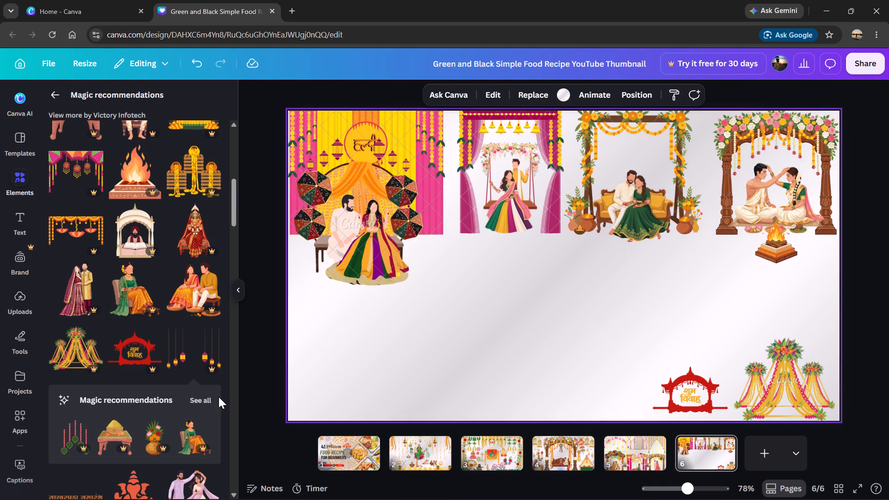
Add the two dhol drummers, shrink them, and place them between the marigold arch and the carved wooden arch.
scroll(219, 397, down, 3)
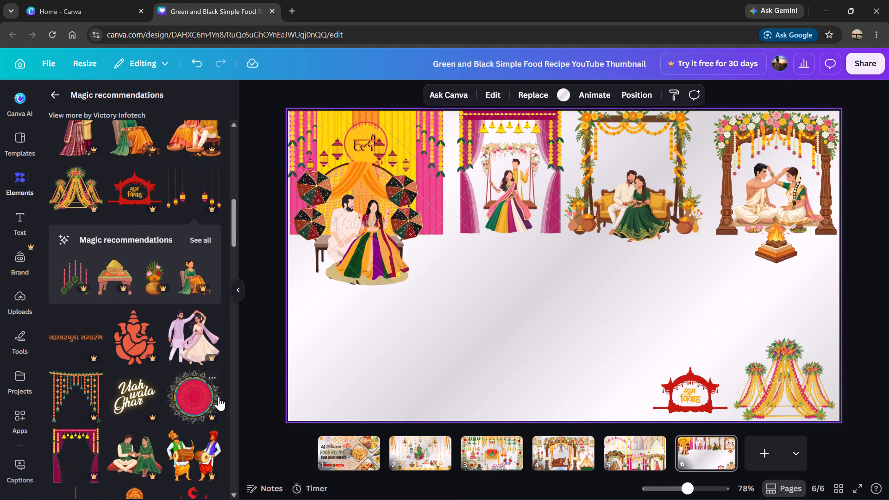
scroll(192, 396, down, 3)
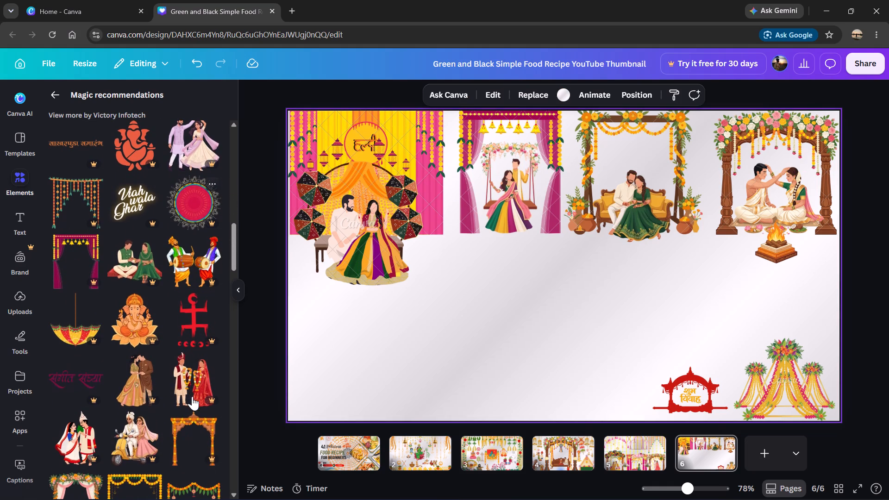
click(180, 244)
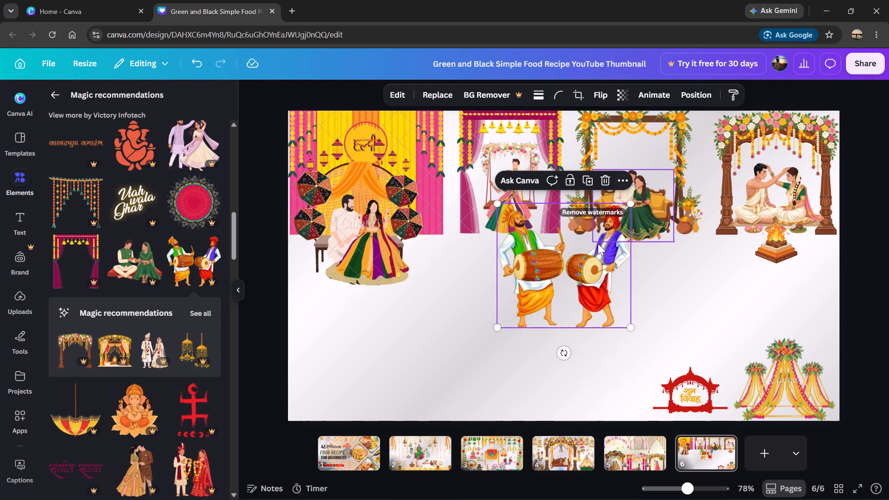
drag(598, 244, 755, 206)
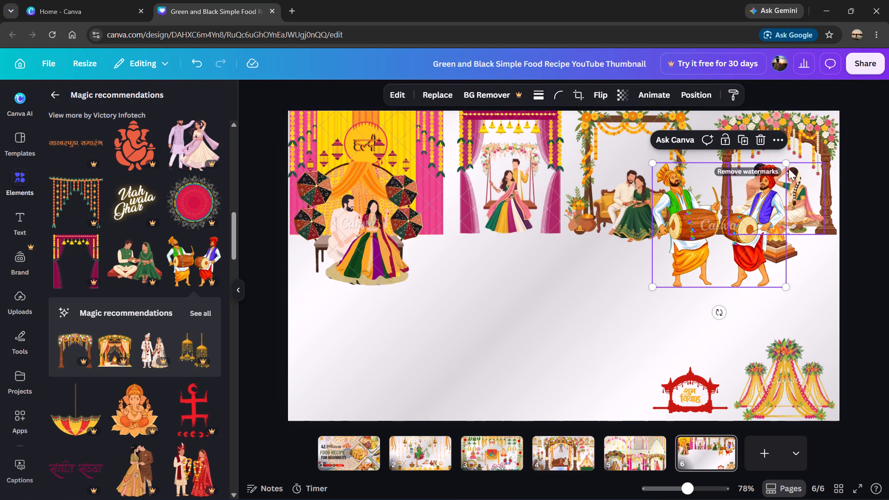
drag(785, 162, 749, 225)
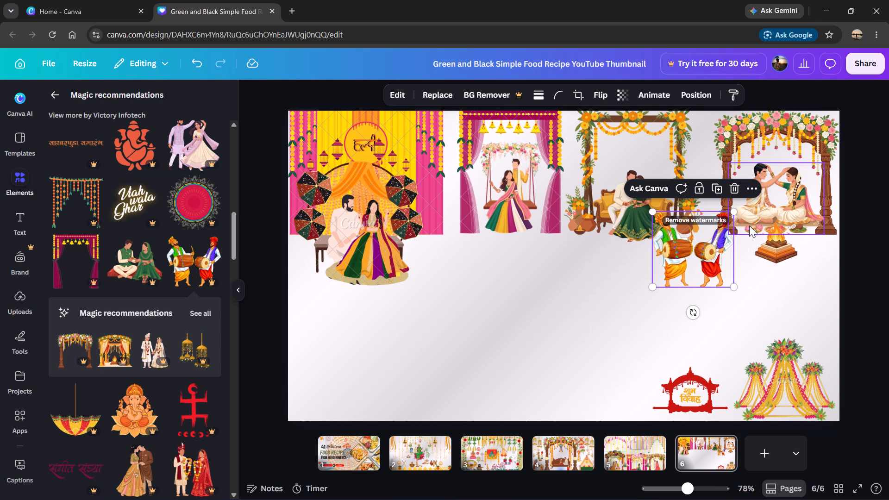
drag(706, 266, 722, 252)
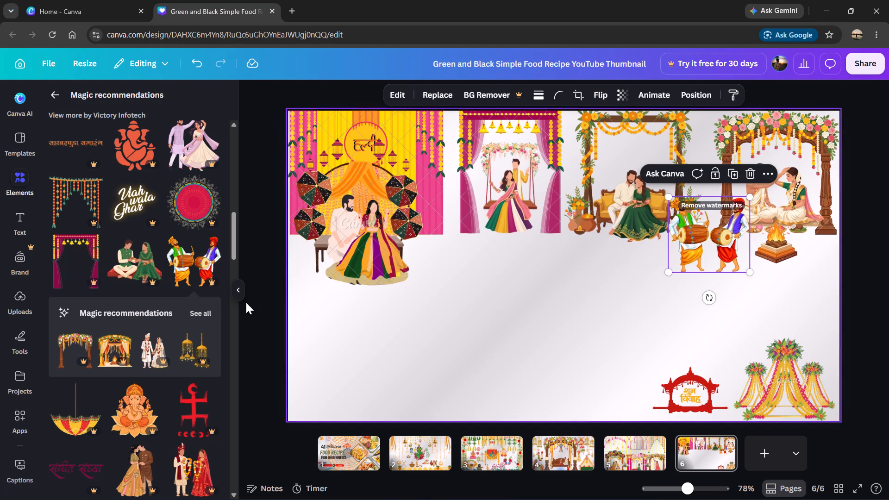
From the drummers' full recommendations, add the garlanded bride and groom, shrink them, and place them beside the red शुभ विवाह sign.
click(198, 313)
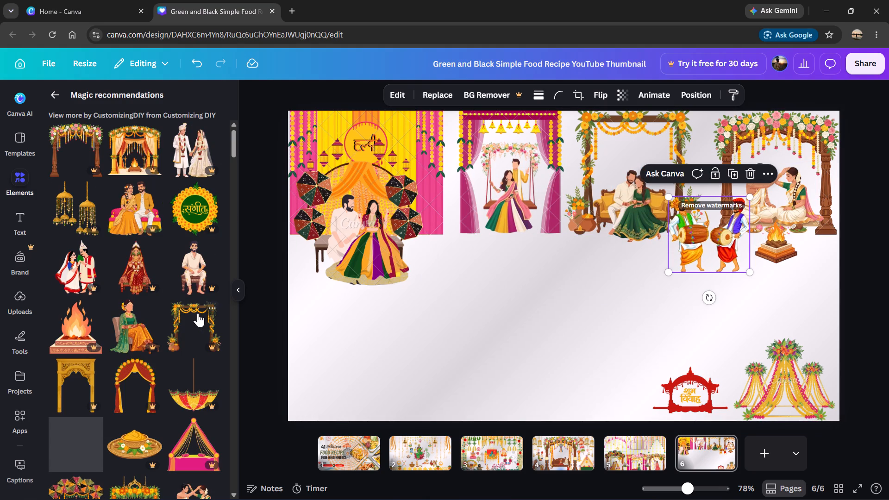
click(188, 144)
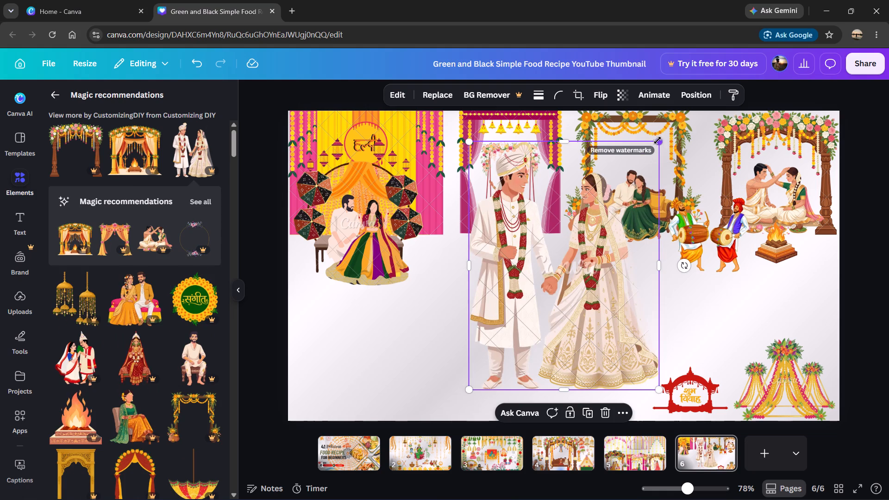
drag(658, 140, 554, 342)
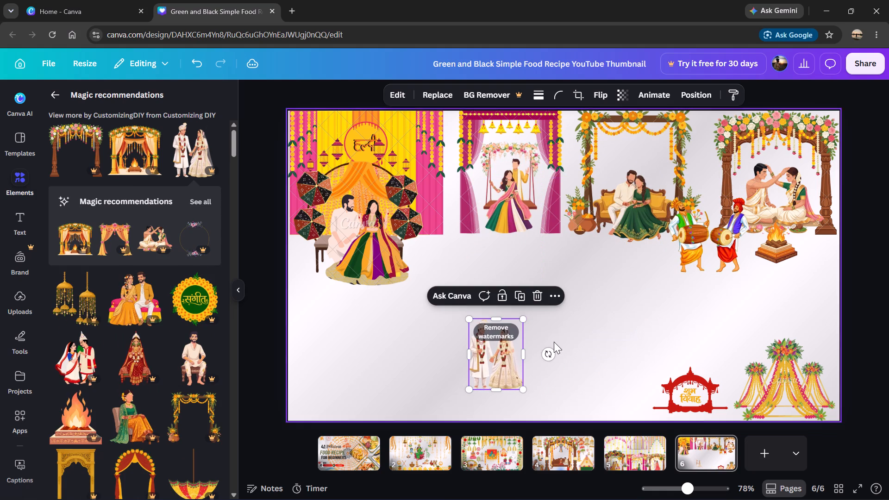
drag(493, 362, 611, 392)
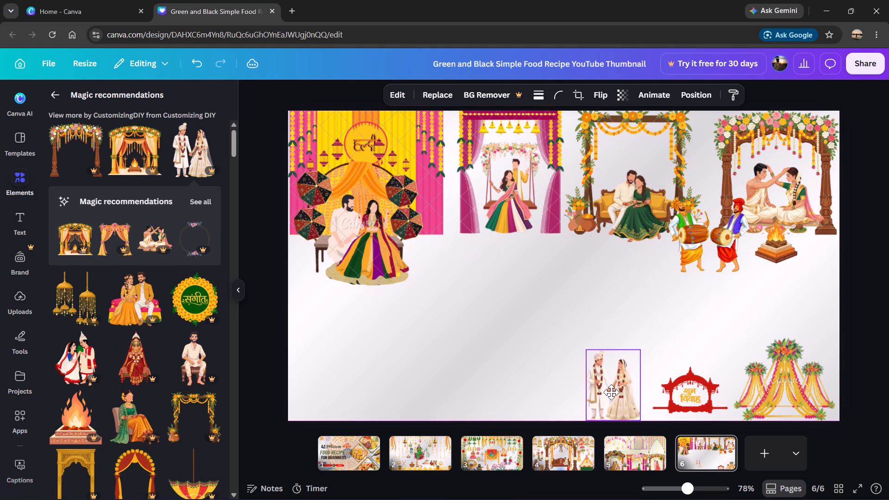
drag(611, 392, 613, 388)
Replace the umbrella-backed couple on the haldi backdrop with the yellow-dressed couple on the pink sofa, centred beneath the round sign.
click(133, 293)
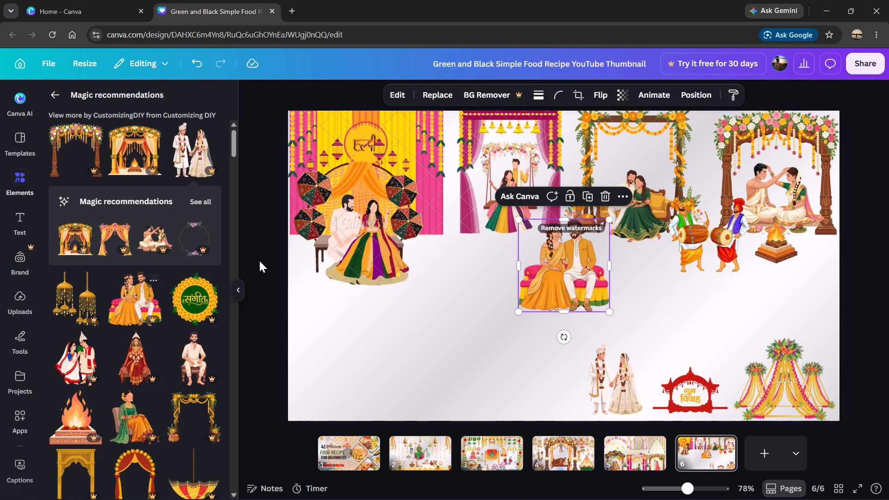
click(337, 254)
key(Delete)
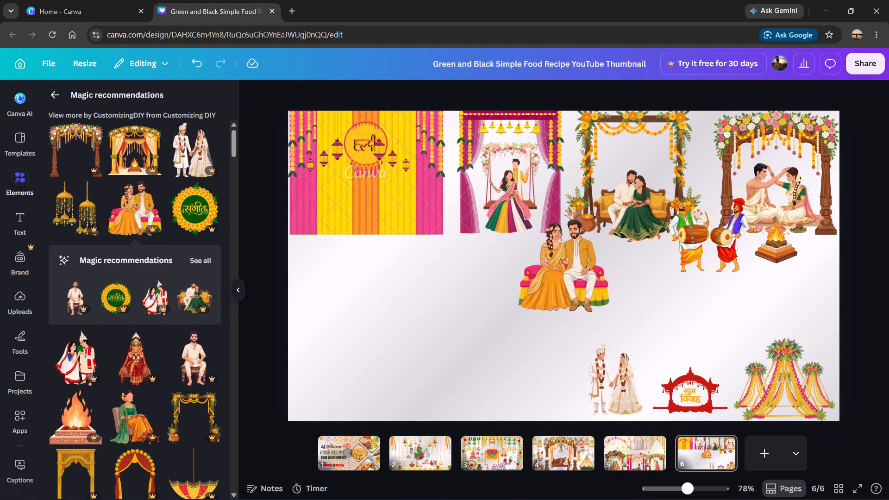
drag(581, 291, 419, 259)
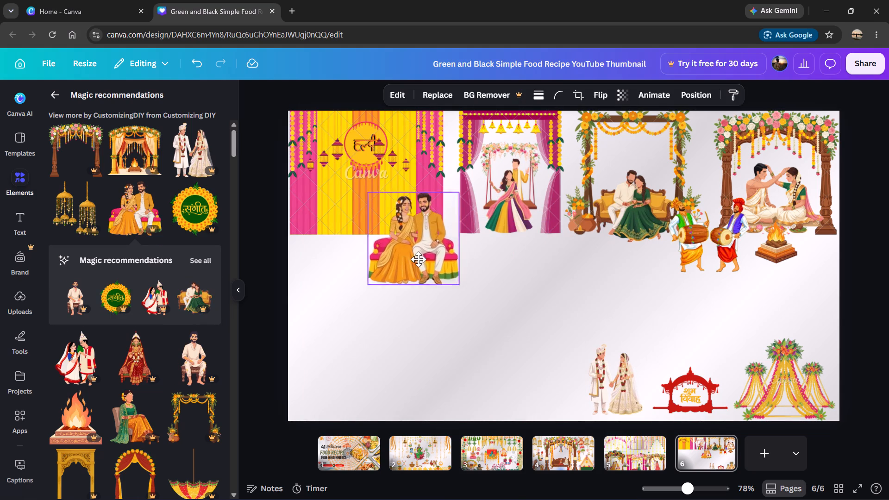
drag(419, 259, 379, 231)
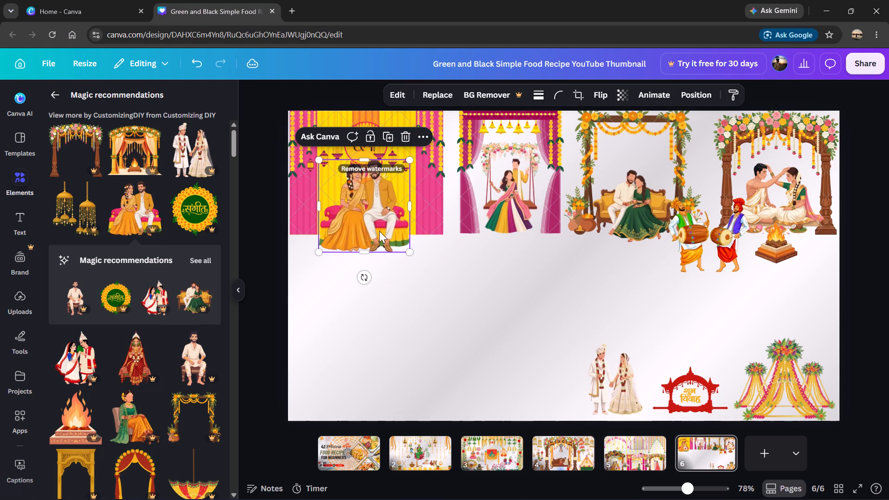
click(384, 312)
Add the marigold hanging with golden bells, shrink it, and centre it directly above the red शुभ विवाह sign.
scroll(185, 330, down, 3)
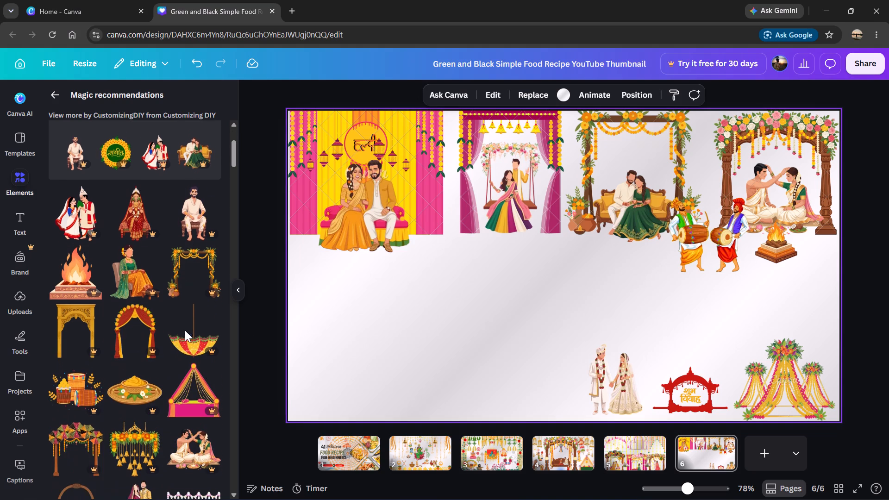
scroll(185, 330, down, 1)
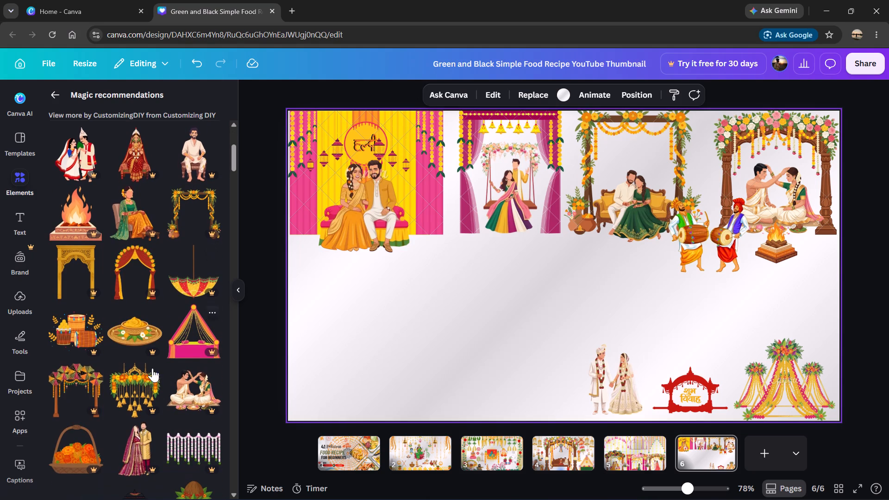
click(135, 381)
drag(647, 258, 467, 324)
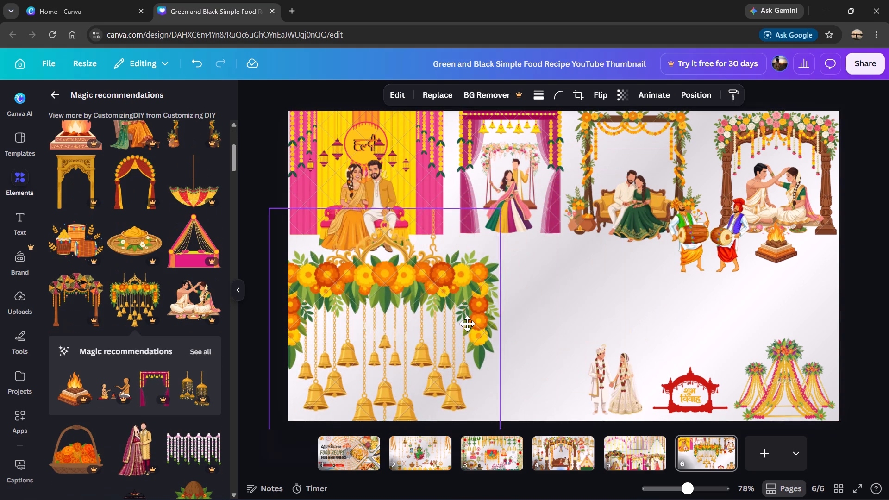
drag(467, 324, 473, 315)
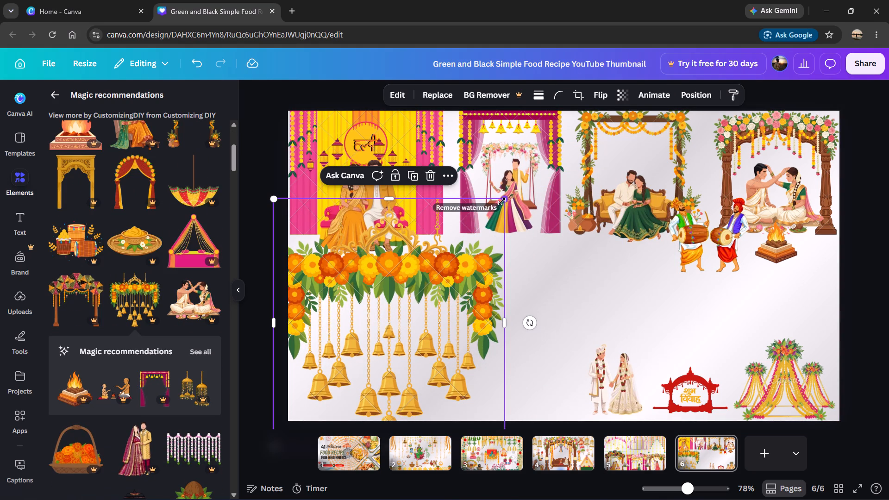
drag(501, 200, 462, 283)
drag(401, 345, 499, 224)
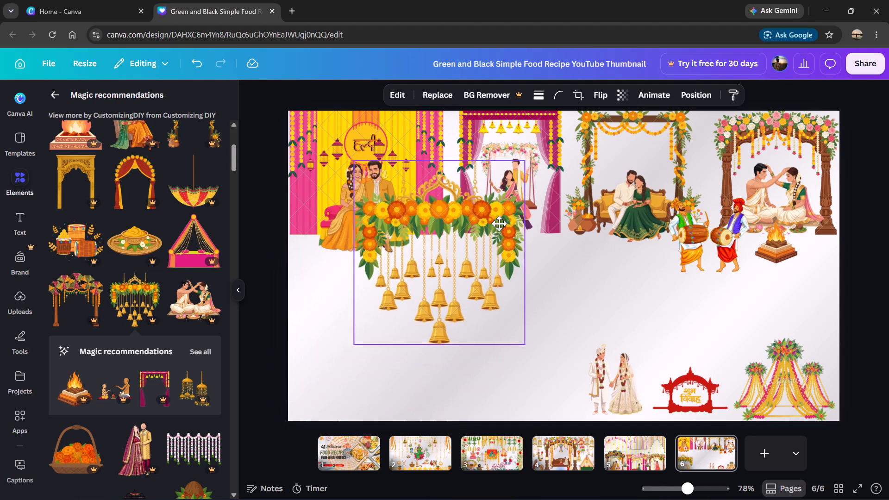
drag(499, 224, 704, 314)
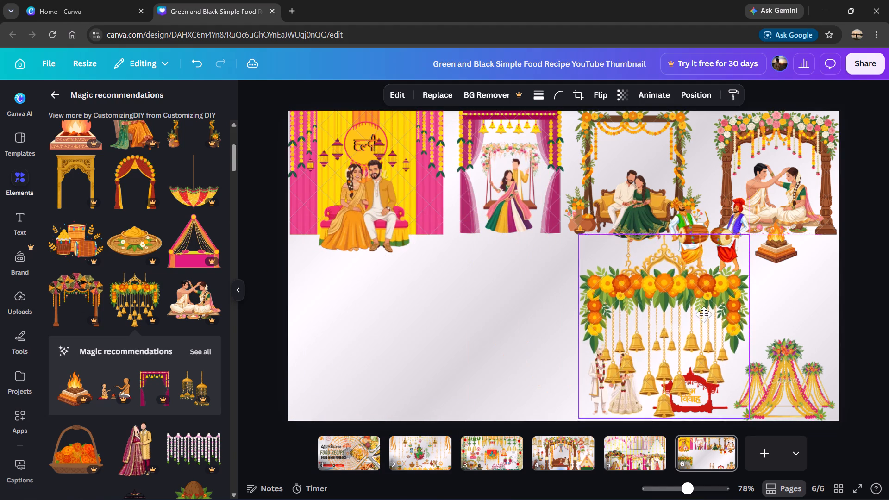
drag(704, 314, 671, 312)
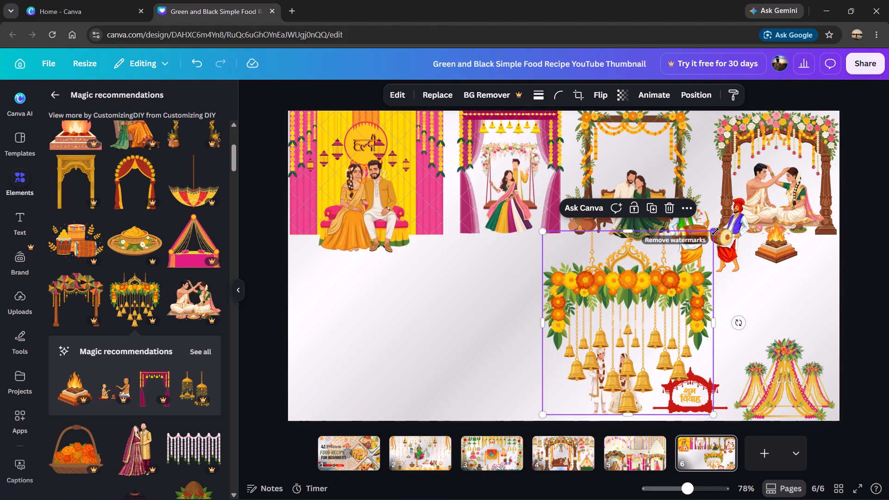
drag(715, 231, 658, 328)
drag(590, 371, 689, 338)
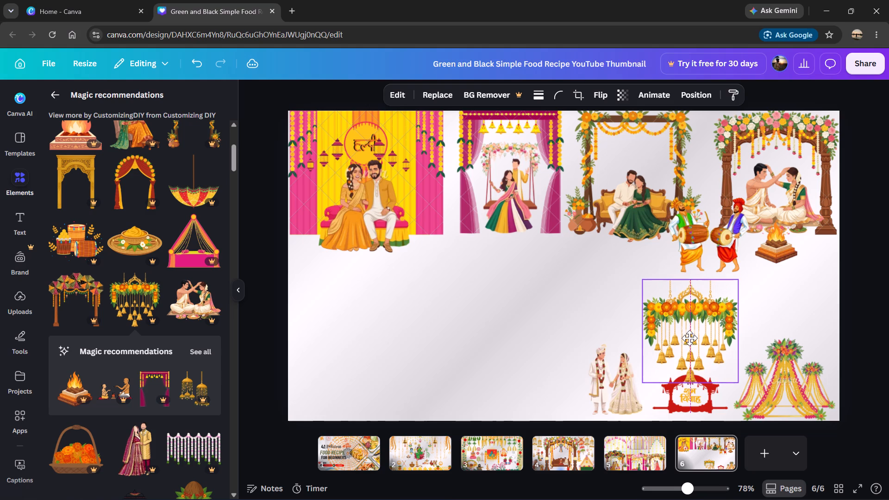
drag(689, 338, 689, 338)
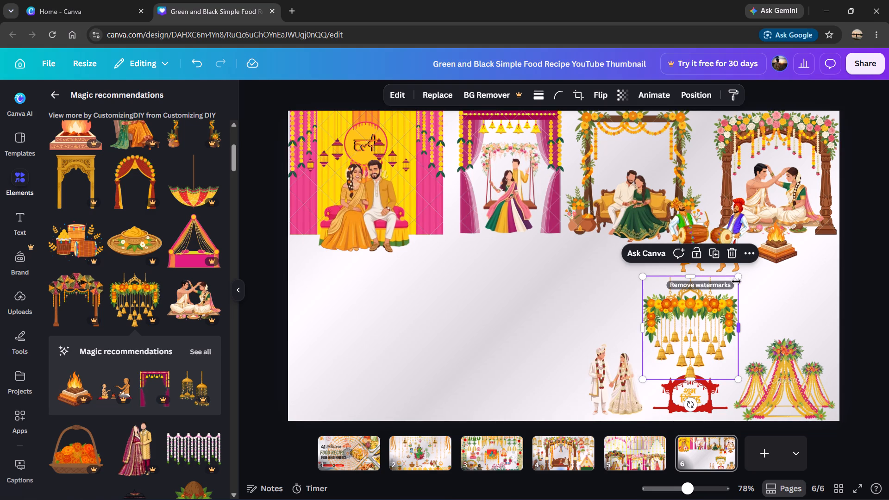
drag(737, 276, 724, 317)
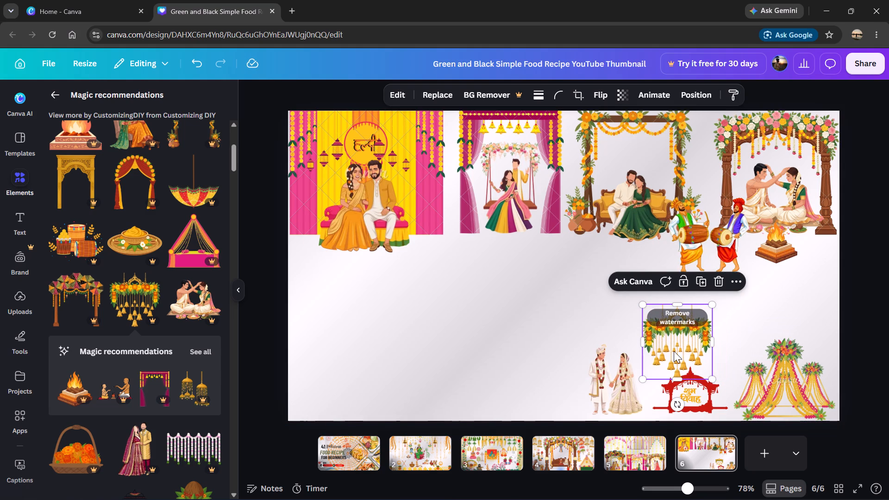
drag(674, 351, 686, 341)
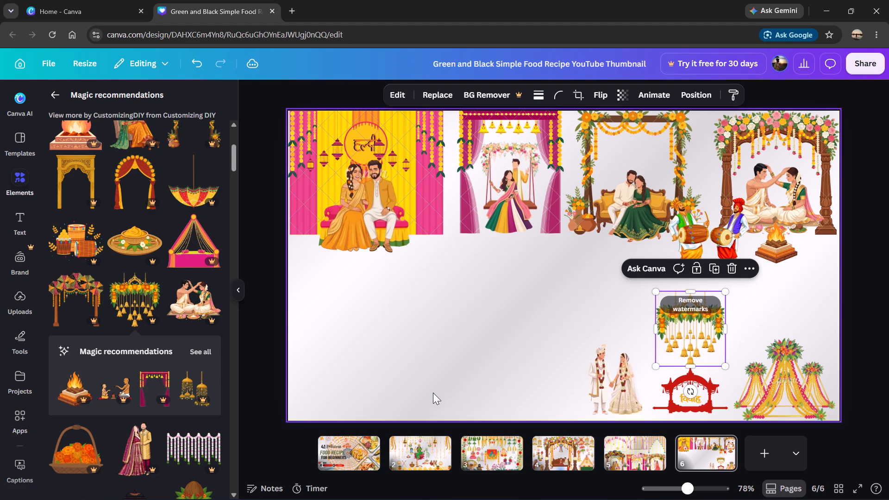
Add the pink-and-white hanging flower garland curtain, scale it down, and place it above the yellow draped floral decoration.
scroll(206, 432, down, 1)
click(188, 412)
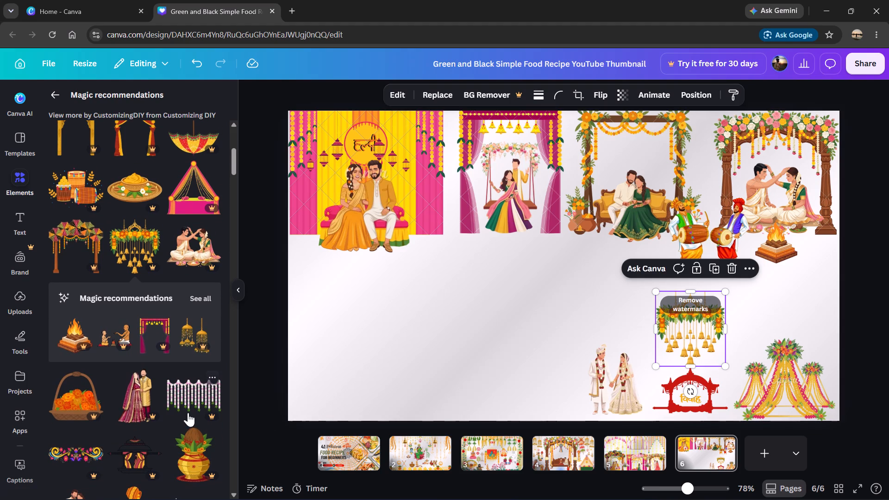
drag(586, 280, 418, 334)
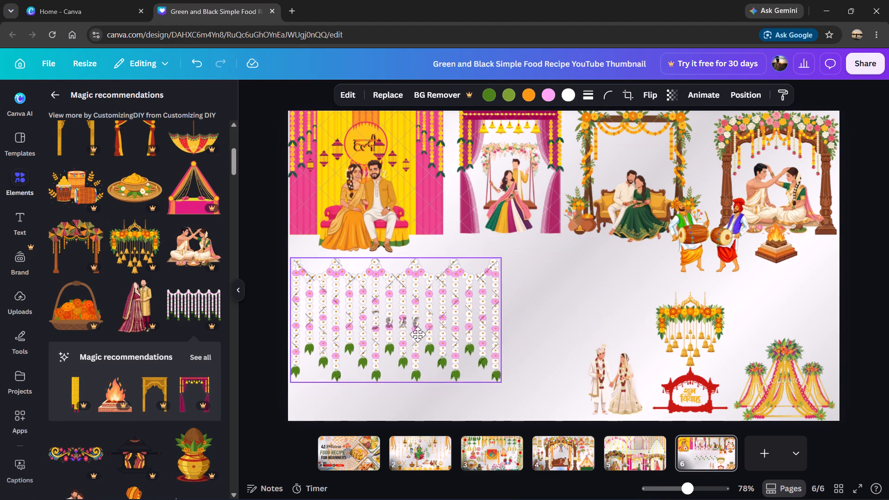
drag(418, 334, 419, 338)
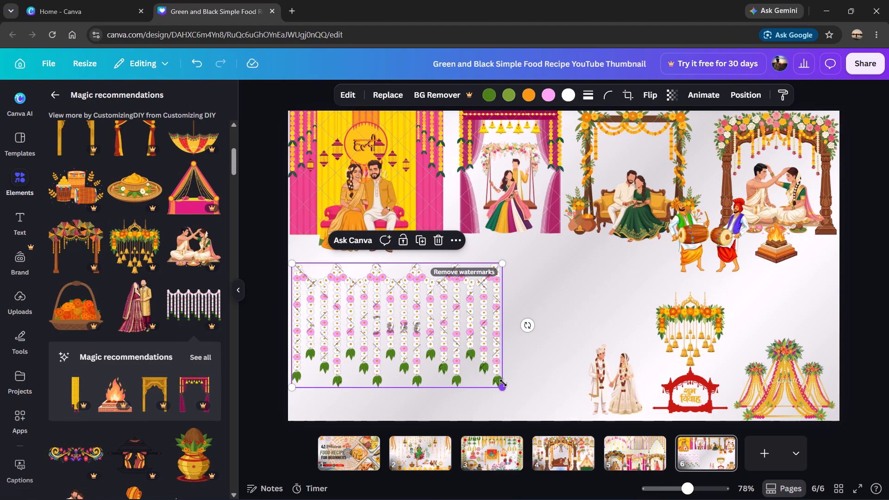
click(502, 381)
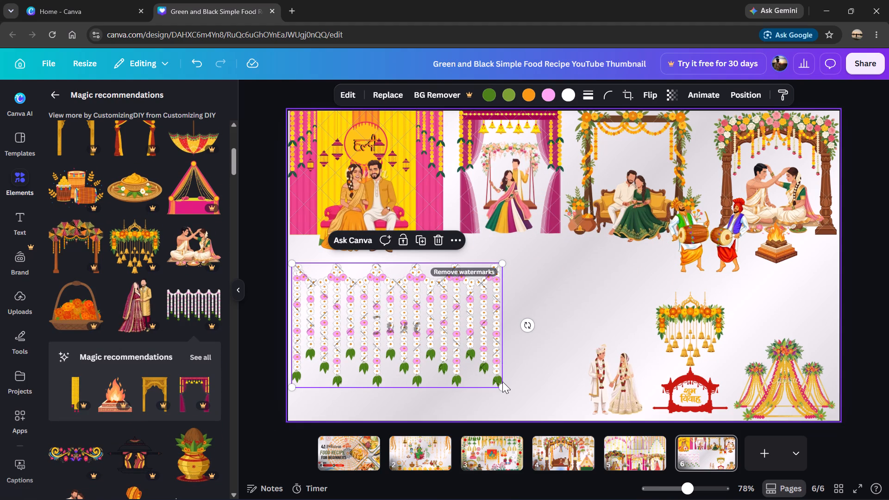
drag(412, 345, 726, 341)
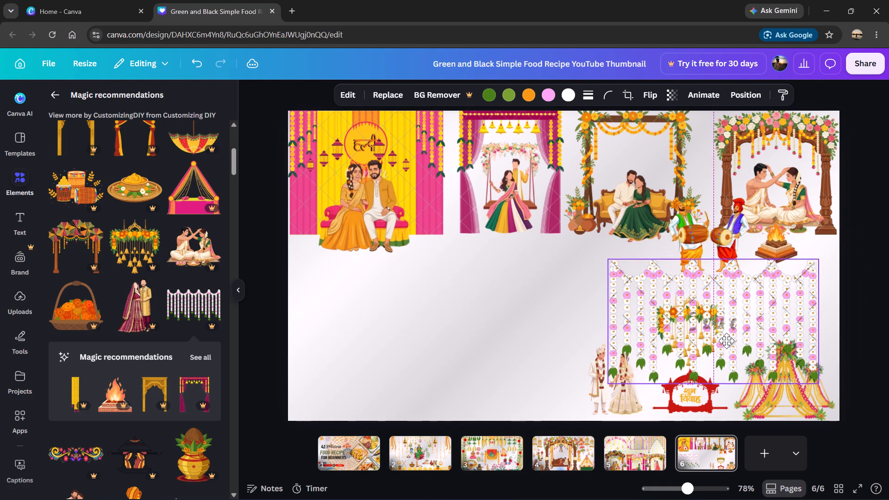
drag(726, 341, 727, 341)
drag(821, 383, 741, 326)
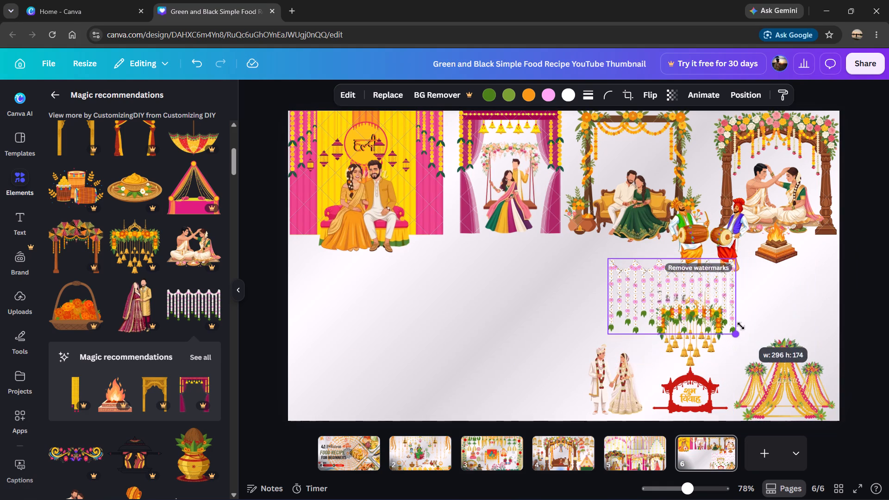
drag(741, 326, 739, 323)
drag(695, 313, 821, 320)
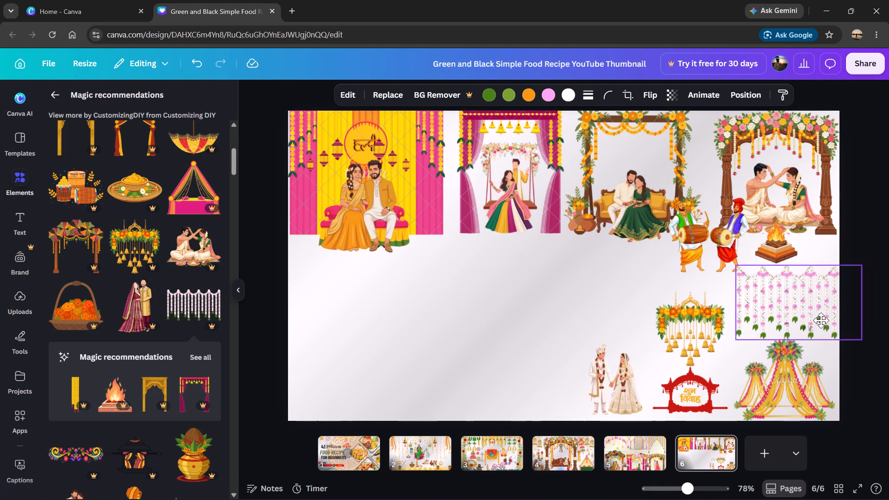
drag(821, 320, 819, 322)
click(869, 363)
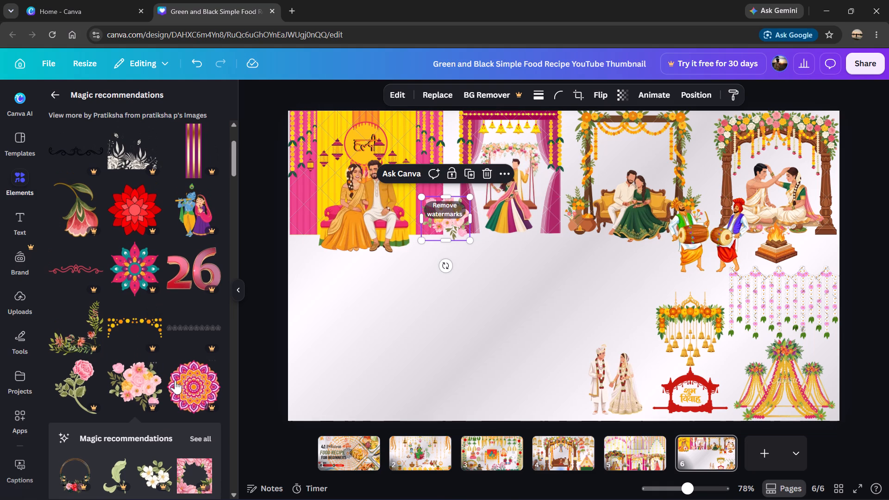
Add the pink-and-orange mandala, shrink it to about 141 × 143, and place it in the empty area below the curtained swing.
click(176, 381)
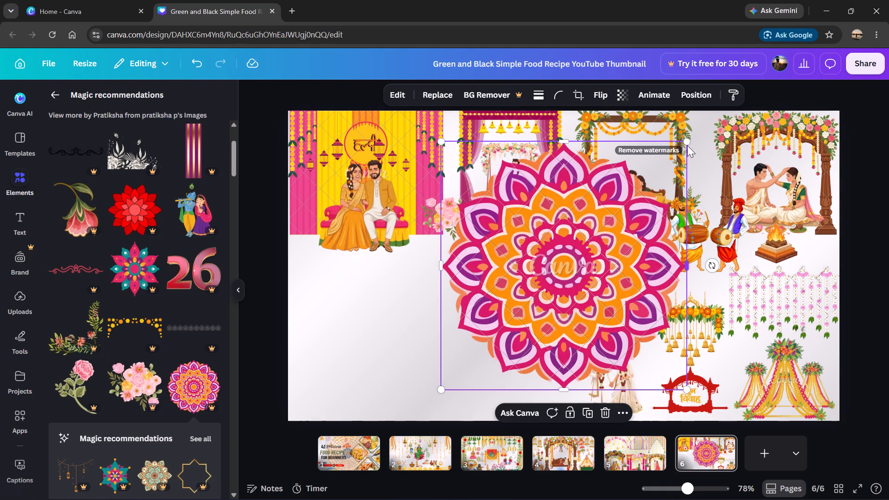
drag(688, 139, 521, 345)
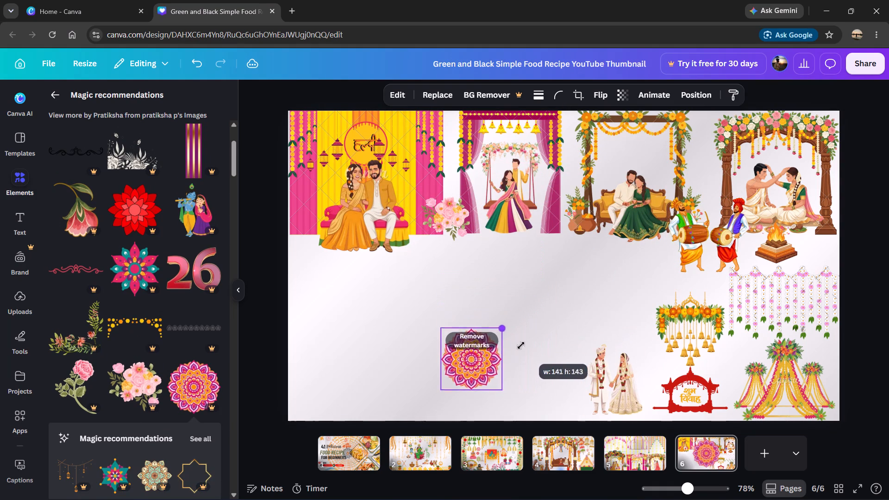
drag(521, 345, 520, 346)
drag(468, 358, 520, 314)
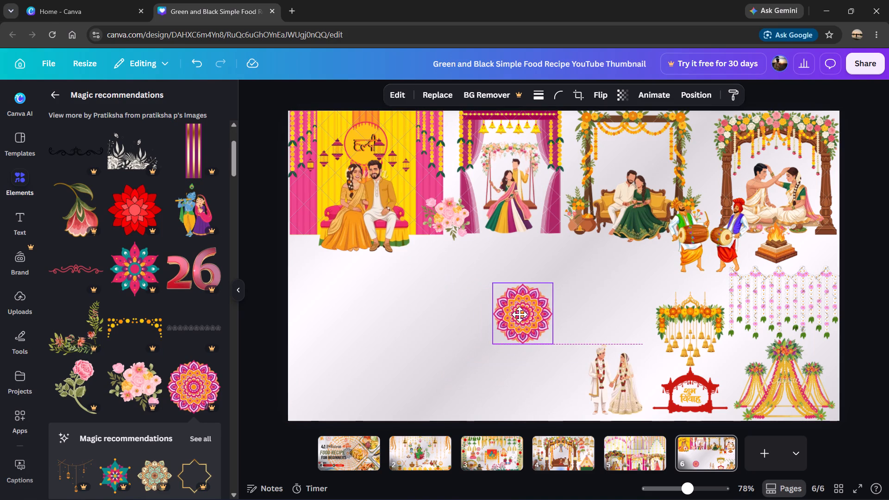
drag(520, 314, 536, 306)
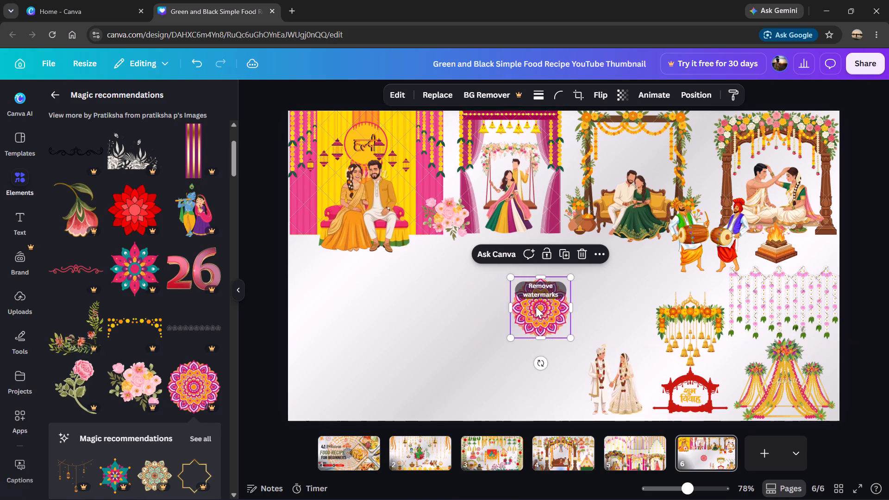
Add the pink-and-purple watercolor floral border, shrink it to a tiny strip, and place it at the top edge of the haldi backdrop.
scroll(185, 387, down, 5)
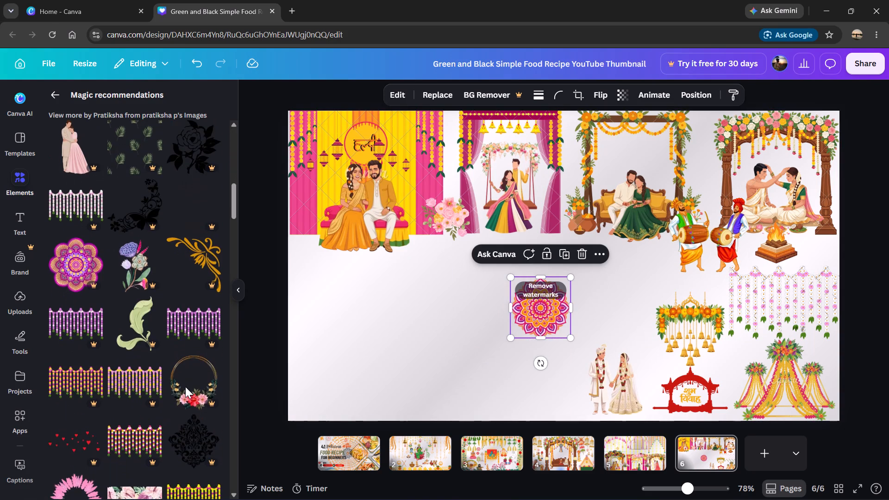
scroll(185, 385, down, 1)
scroll(185, 385, up, 3)
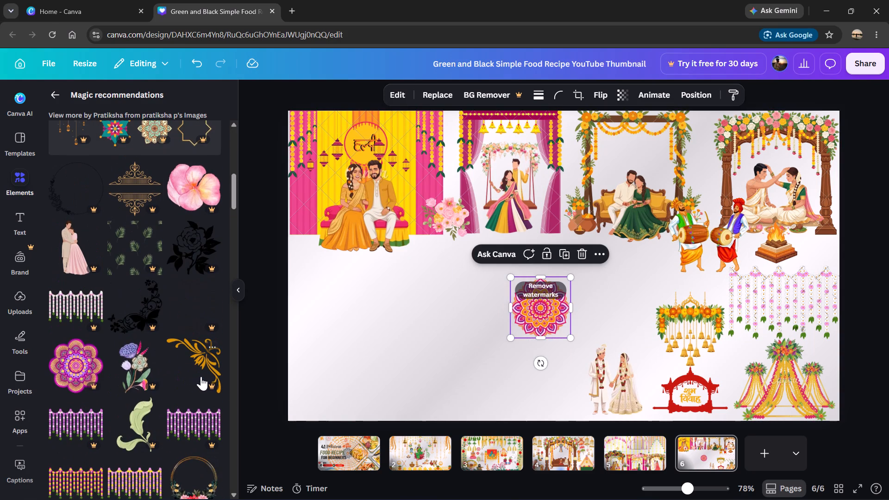
scroll(199, 358, up, 2)
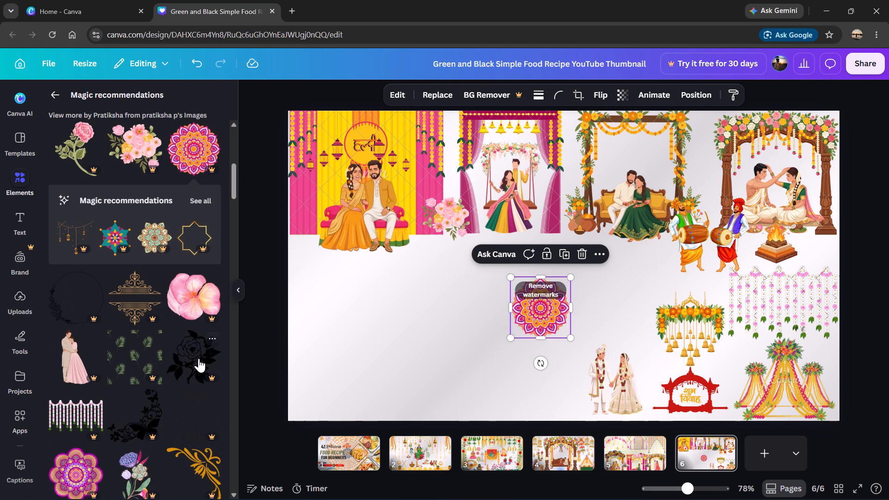
scroll(195, 327, down, 4)
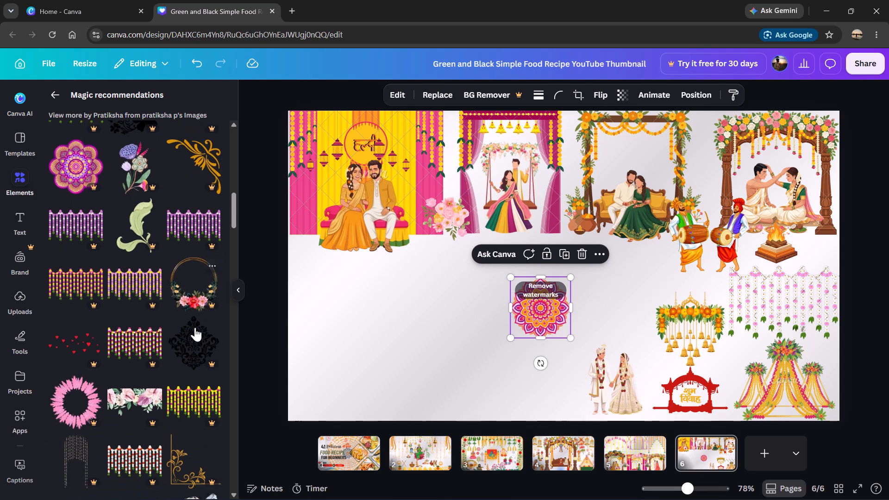
scroll(195, 327, down, 2)
click(144, 211)
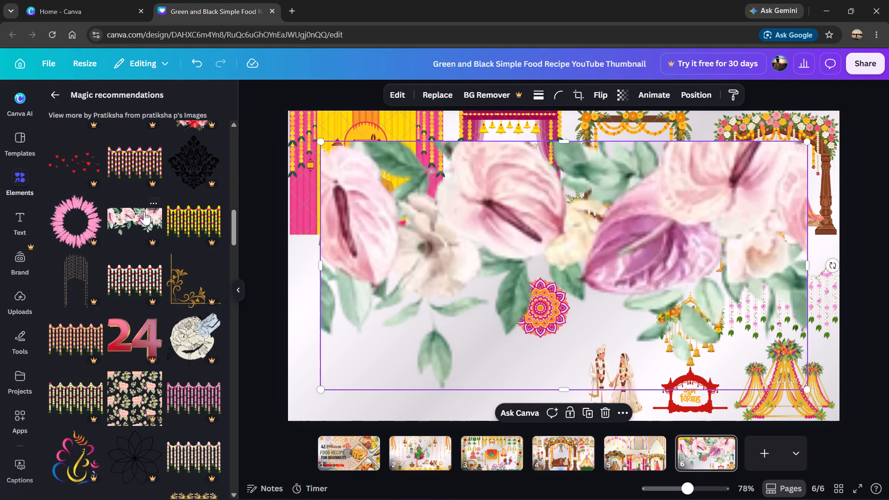
drag(810, 140, 455, 298)
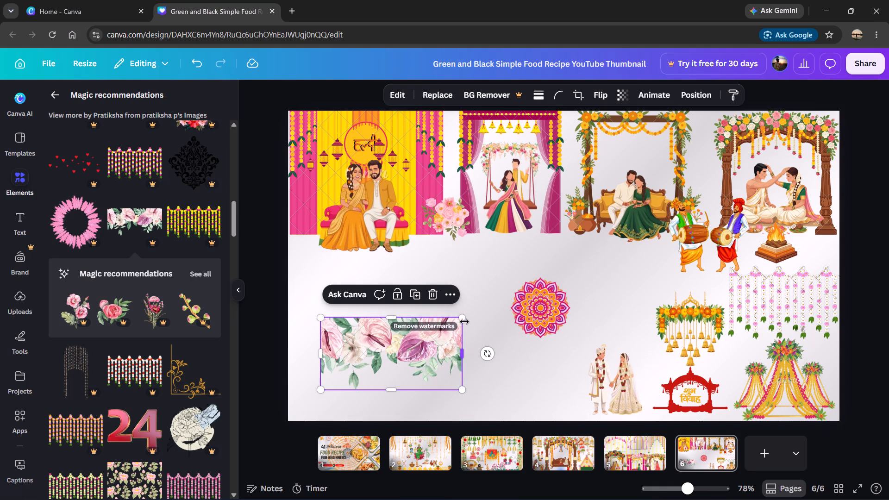
drag(463, 320, 352, 369)
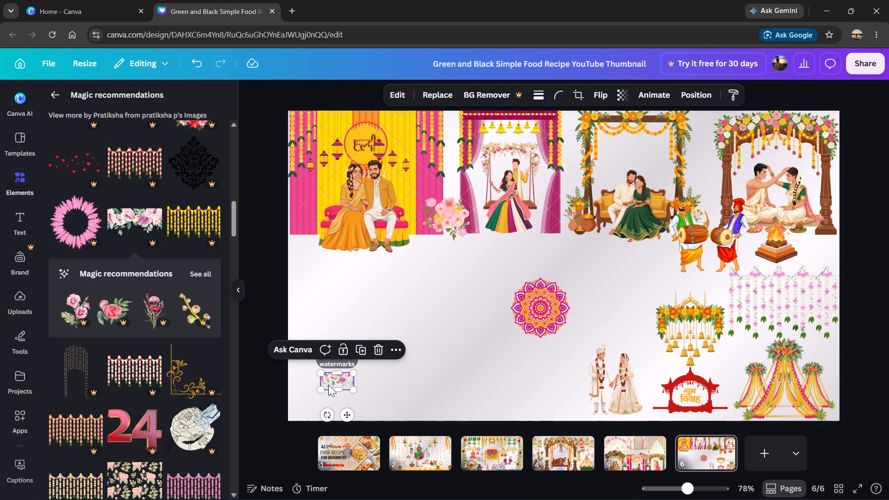
drag(352, 416, 423, 150)
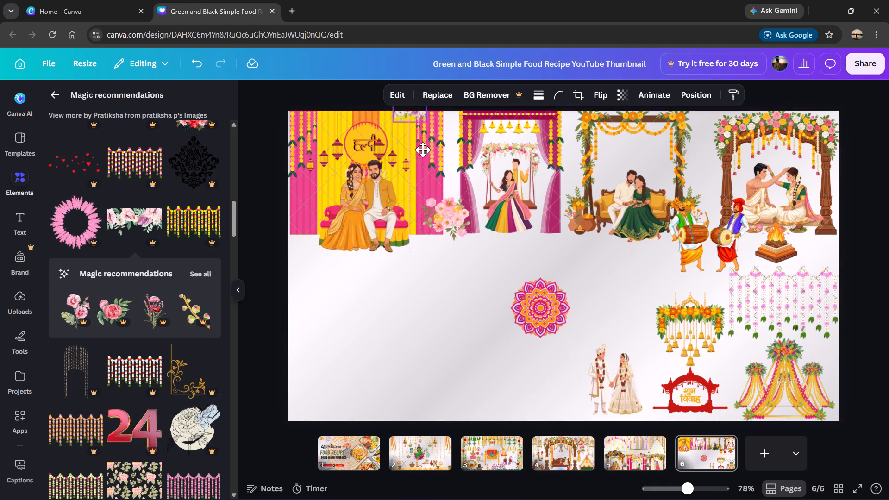
drag(423, 150, 419, 151)
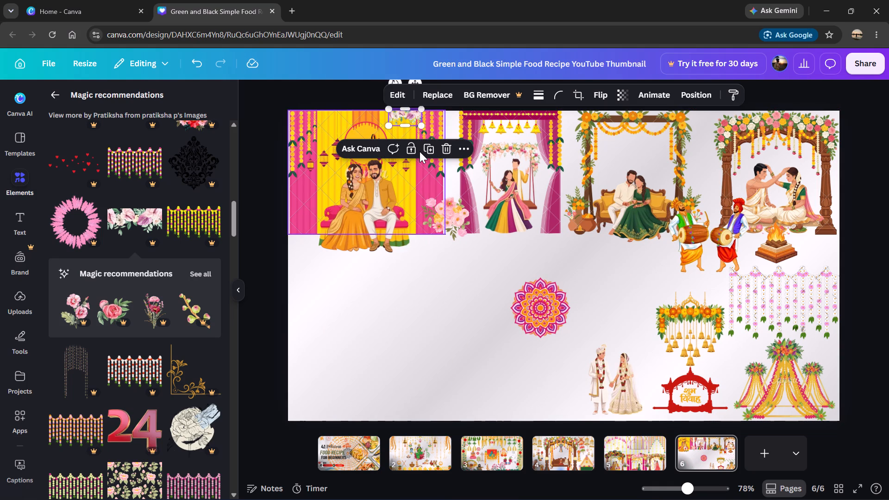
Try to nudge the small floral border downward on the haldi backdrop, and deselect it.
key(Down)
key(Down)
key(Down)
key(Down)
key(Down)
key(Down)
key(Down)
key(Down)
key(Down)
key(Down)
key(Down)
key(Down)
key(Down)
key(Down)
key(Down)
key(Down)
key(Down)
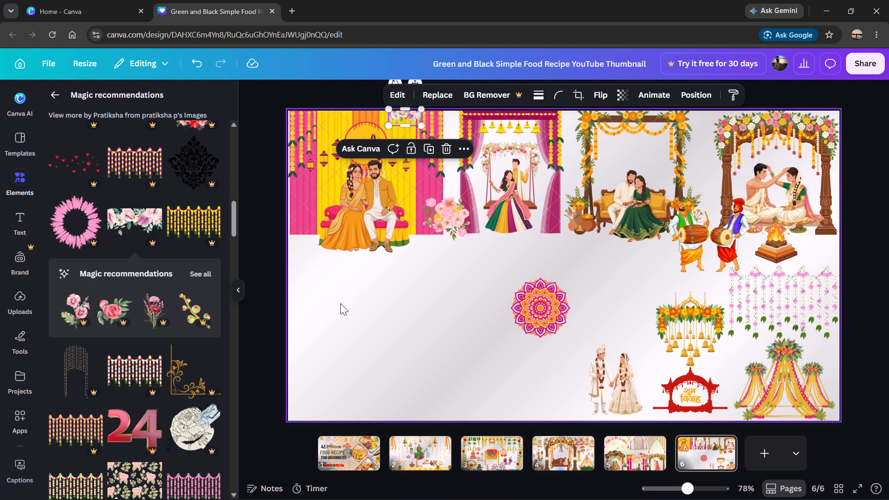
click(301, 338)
Add the cream striped rose pattern and position it in the page's empty lower-left area beneath the haldi backdrop.
scroll(217, 350, down, 8)
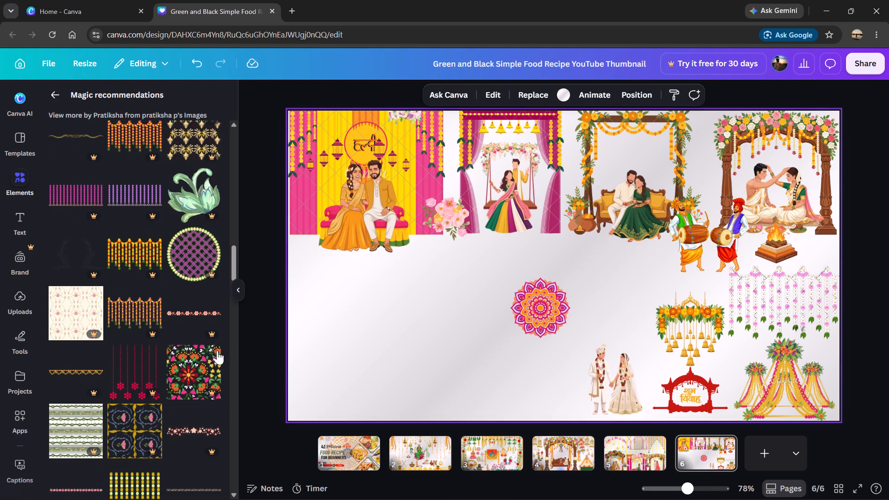
scroll(217, 350, down, 1)
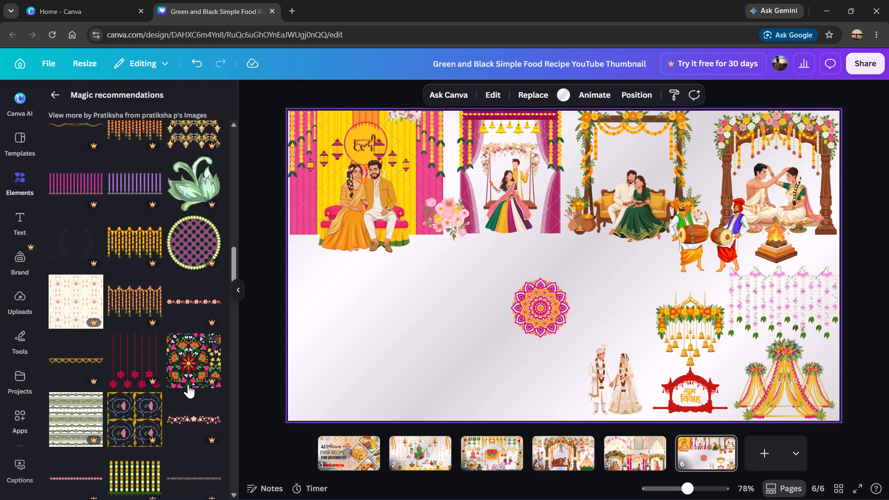
scroll(188, 384, down, 3)
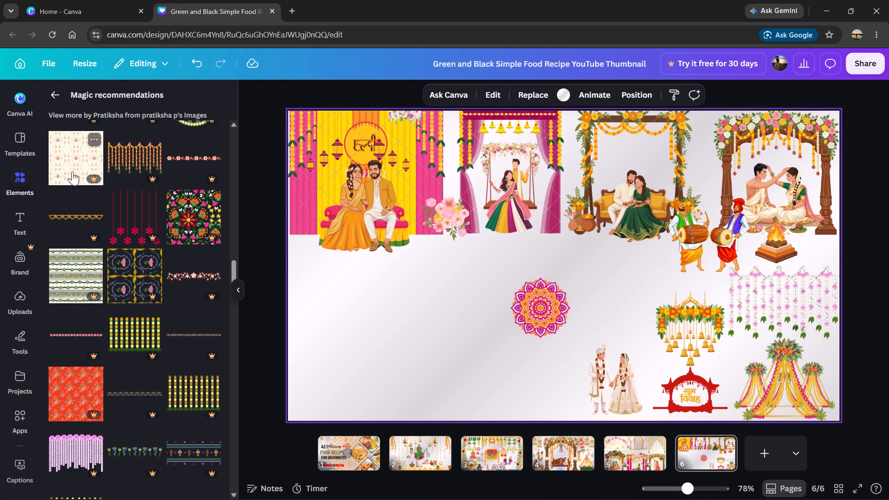
click(69, 170)
drag(477, 235, 333, 314)
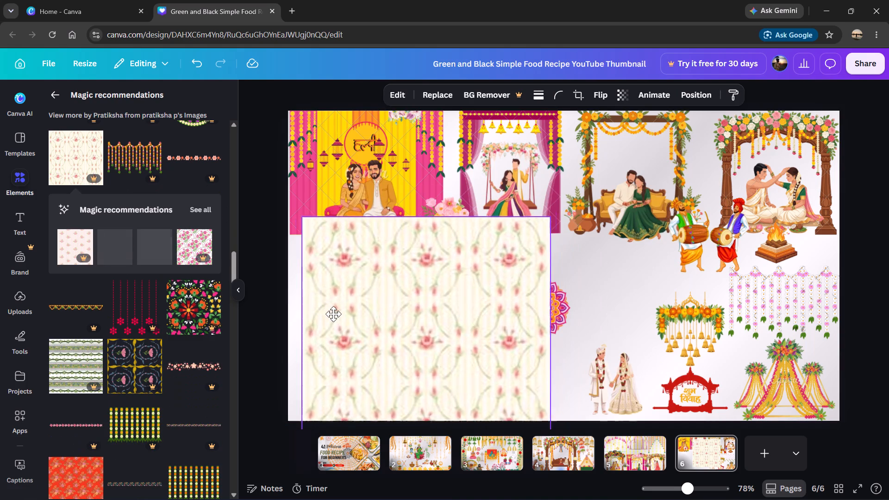
drag(333, 314, 302, 345)
Move the mandala from beside the rose pattern into the pattern's area.
click(546, 306)
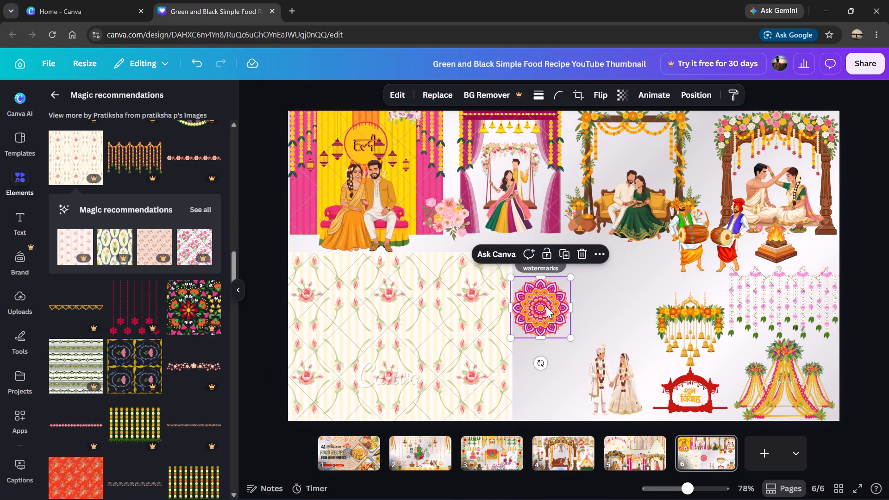
drag(532, 310, 469, 313)
Widen the rose pattern so its right edge ends just short of the standing bride and groom.
click(467, 387)
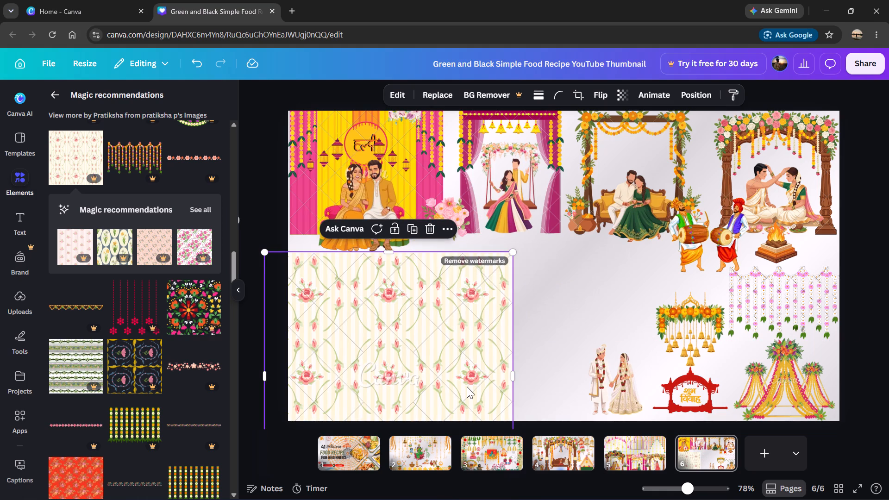
drag(516, 374, 579, 364)
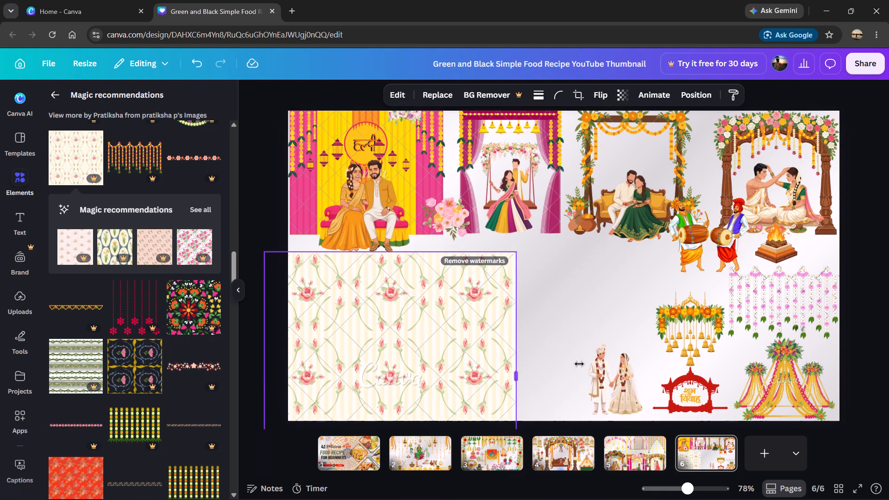
drag(579, 364, 657, 361)
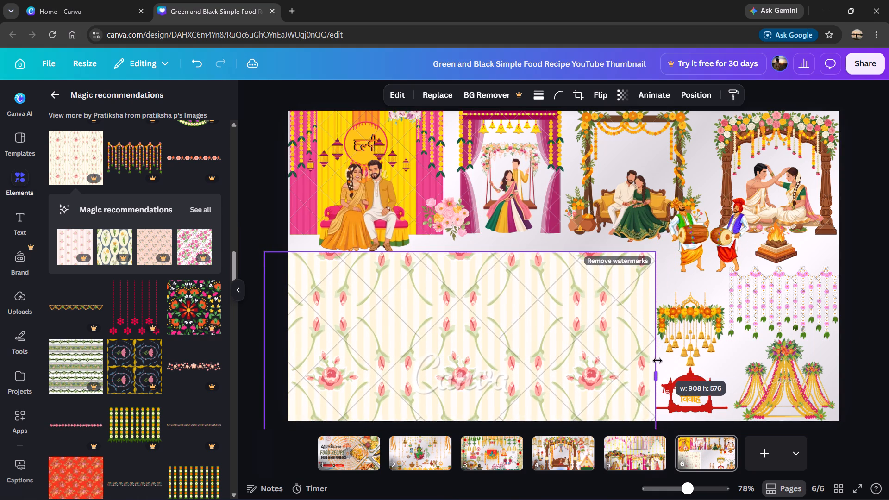
drag(657, 361, 592, 369)
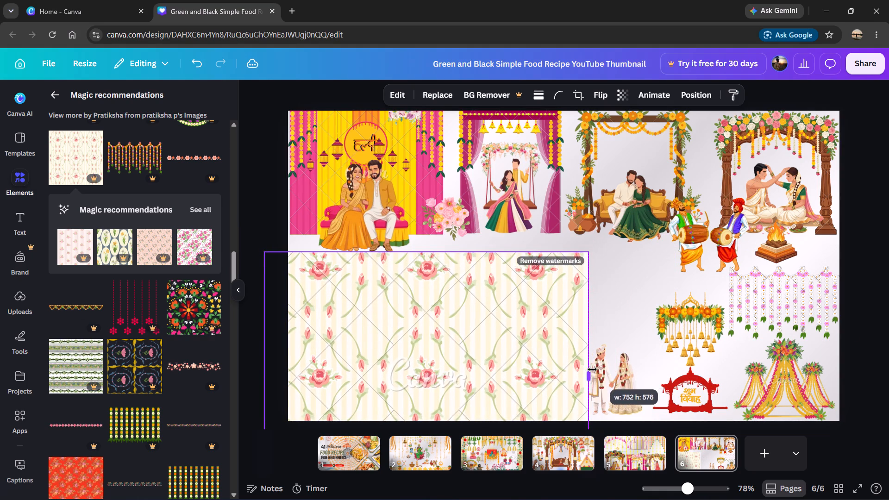
drag(592, 369, 587, 369)
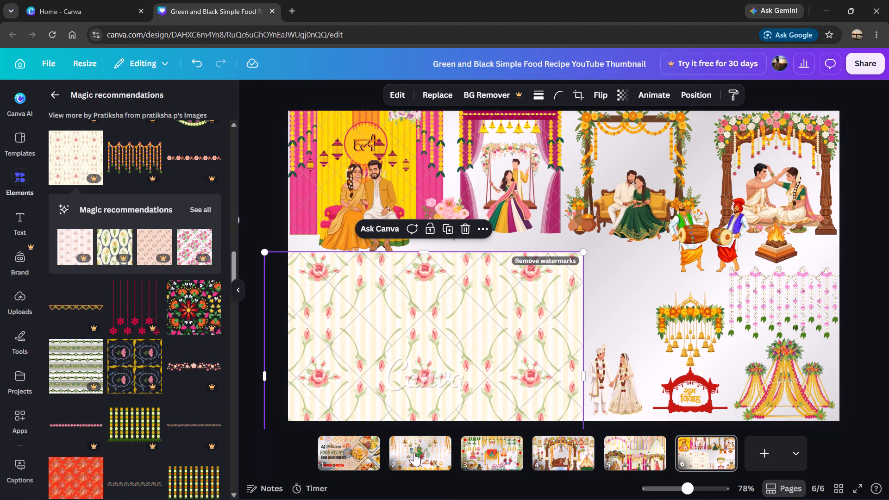
click(252, 350)
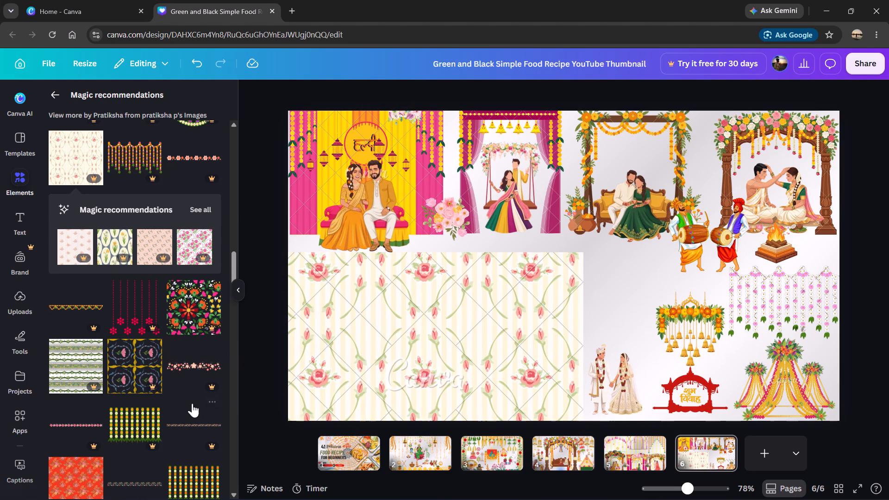
Add the seated man in yellow haldi attire, shrink him, and place him near the lower-left corner of the rose pattern.
scroll(192, 403, down, 7)
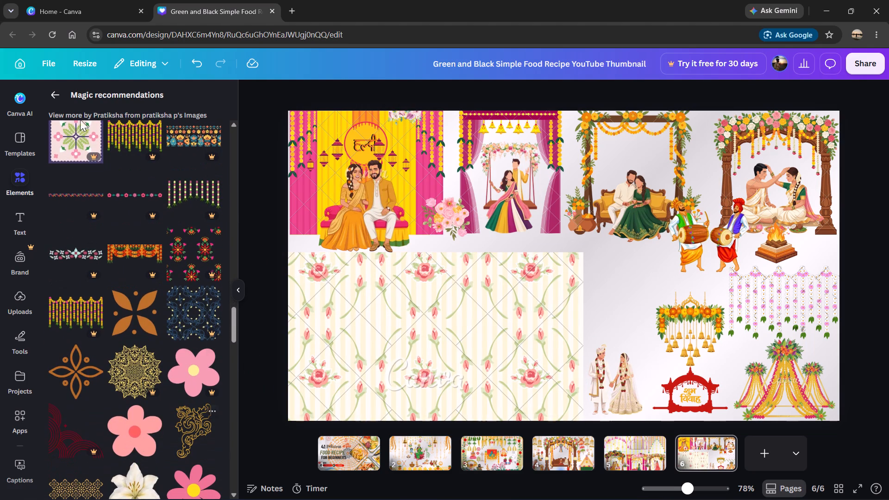
click(50, 96)
scroll(143, 208, up, 3)
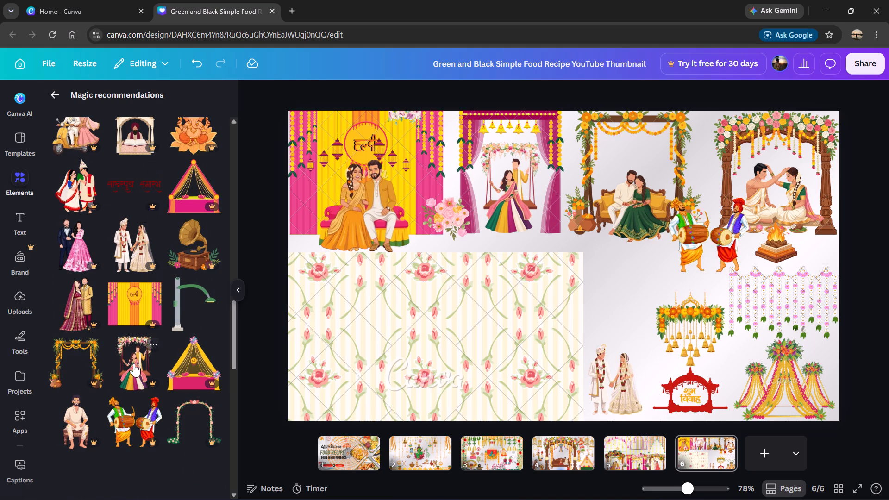
scroll(142, 305, down, 4)
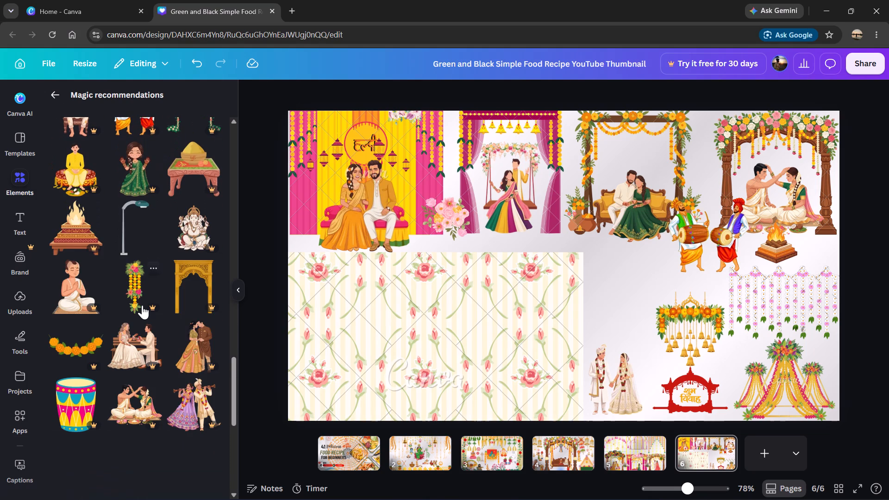
scroll(142, 305, up, 1)
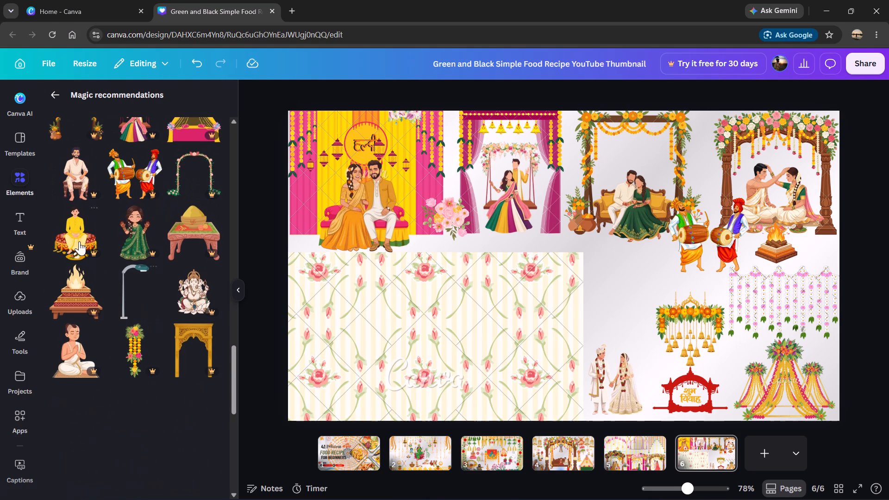
click(75, 238)
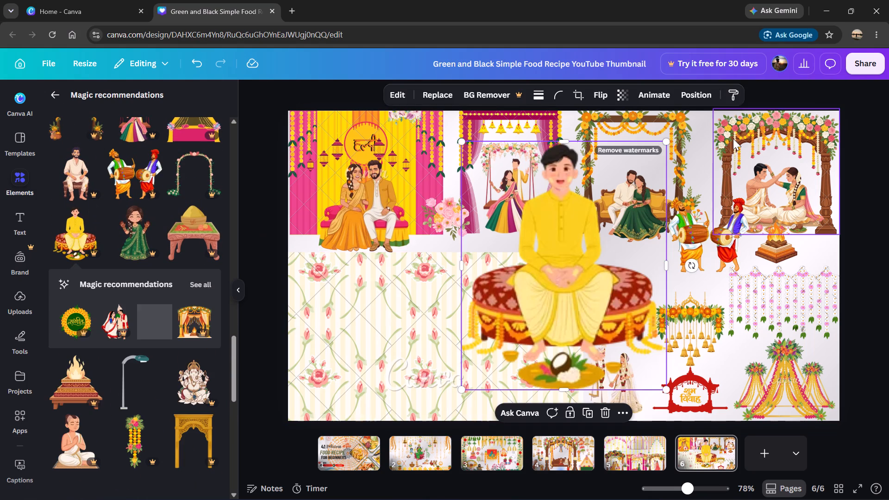
drag(667, 143, 607, 270)
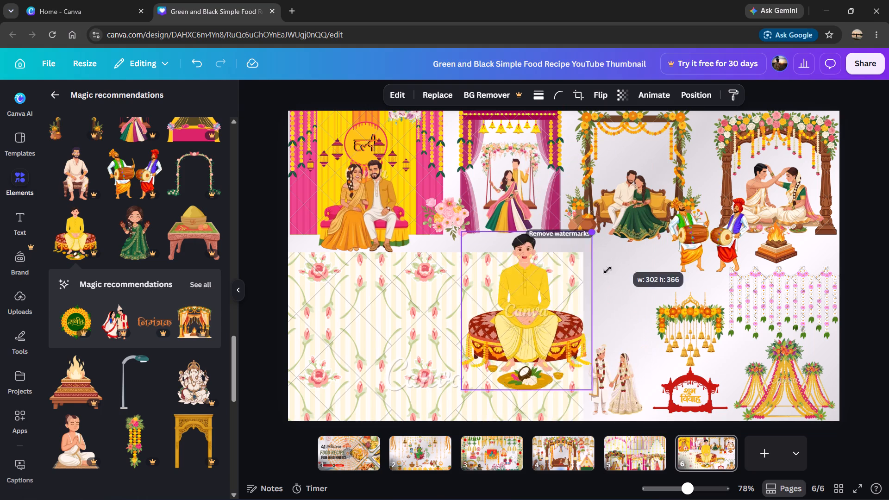
drag(607, 270, 563, 326)
drag(503, 362, 359, 388)
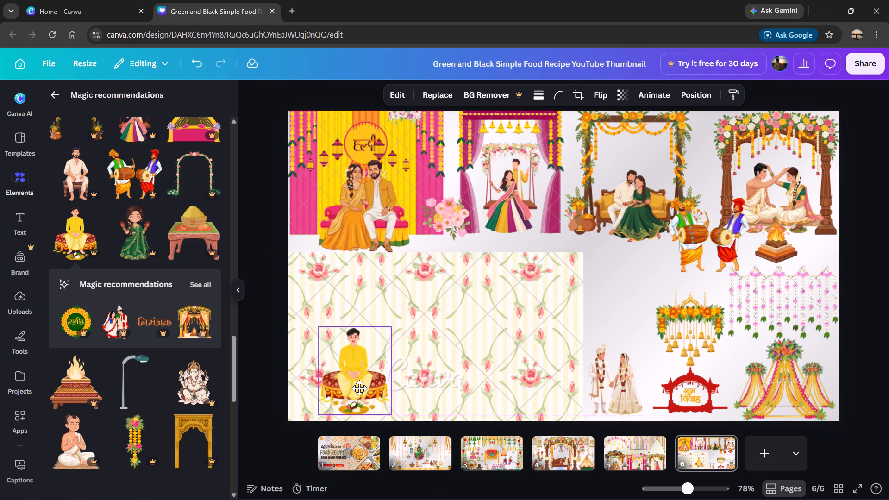
drag(359, 388, 355, 395)
drag(383, 333, 379, 346)
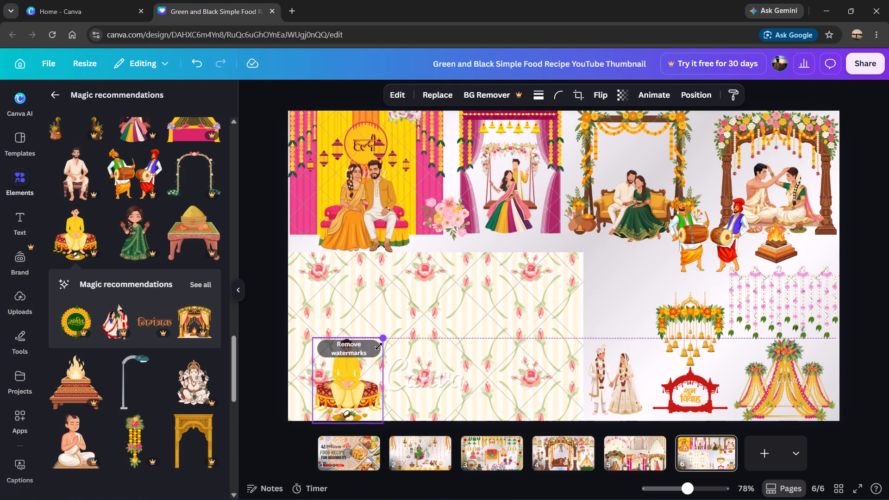
drag(379, 346, 372, 369)
drag(341, 411, 362, 400)
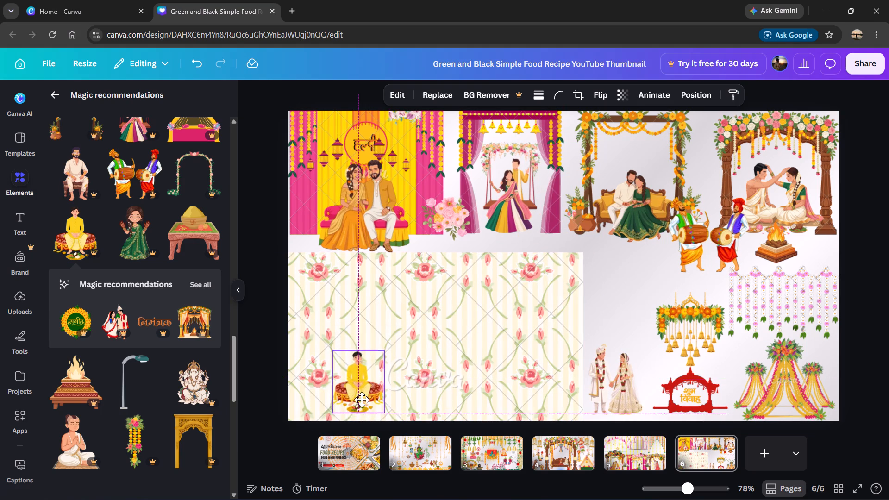
drag(362, 400, 362, 400)
Add the orange-draped mandap with the sacred fire, scale it down, and position it around the seated man in yellow.
click(198, 285)
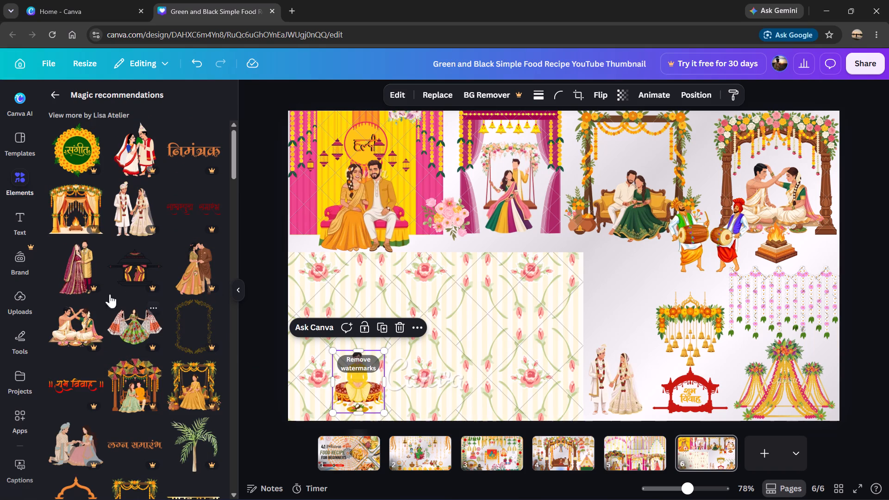
click(71, 224)
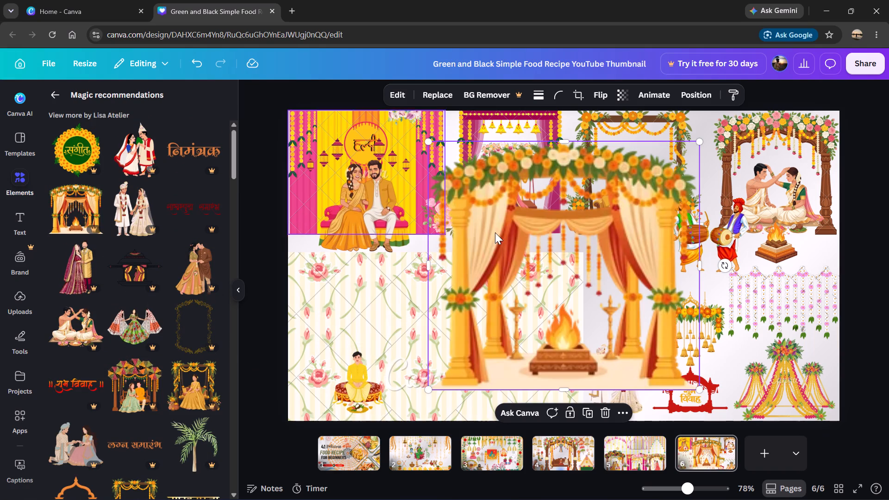
drag(520, 235, 342, 280)
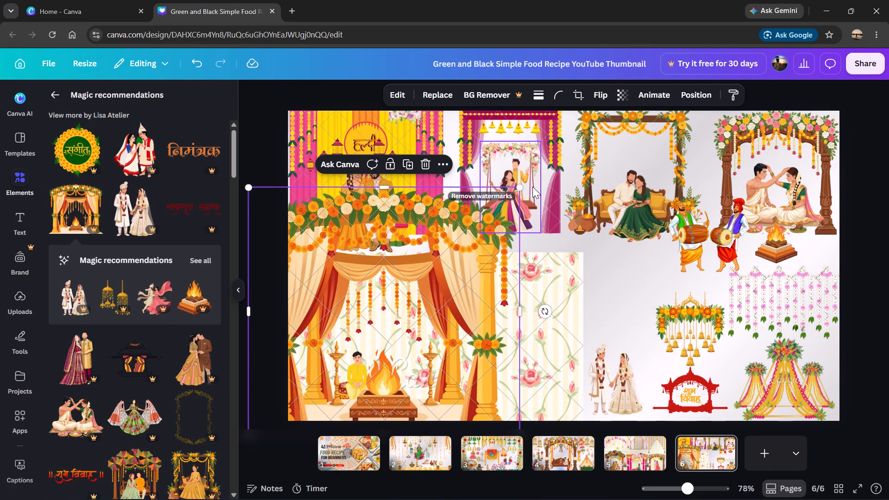
drag(521, 188, 412, 293)
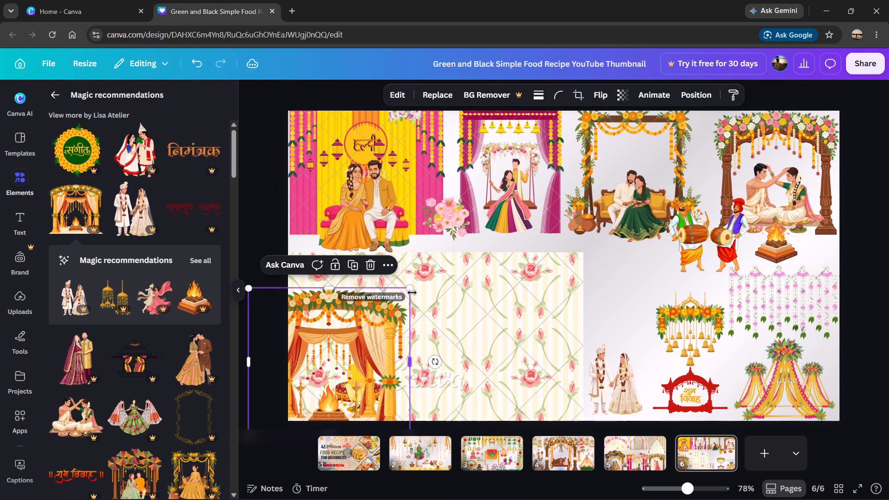
drag(353, 350, 385, 339)
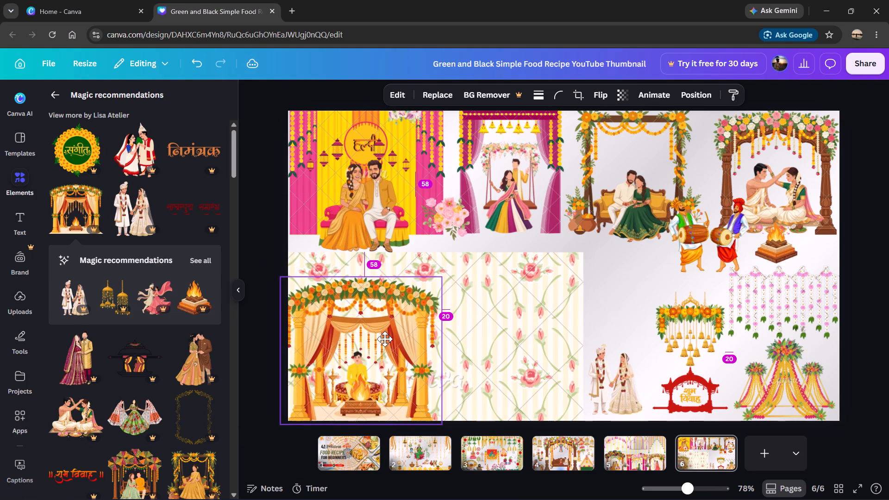
drag(385, 339, 383, 342)
Add the pair of golden hanging ornaments, shrink them, and hang them beneath the marigold frame above the sofa couple.
click(234, 335)
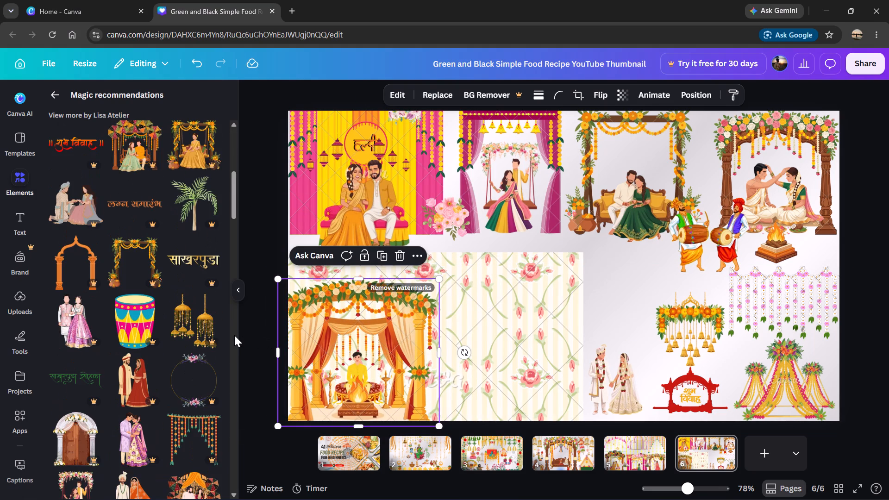
click(192, 323)
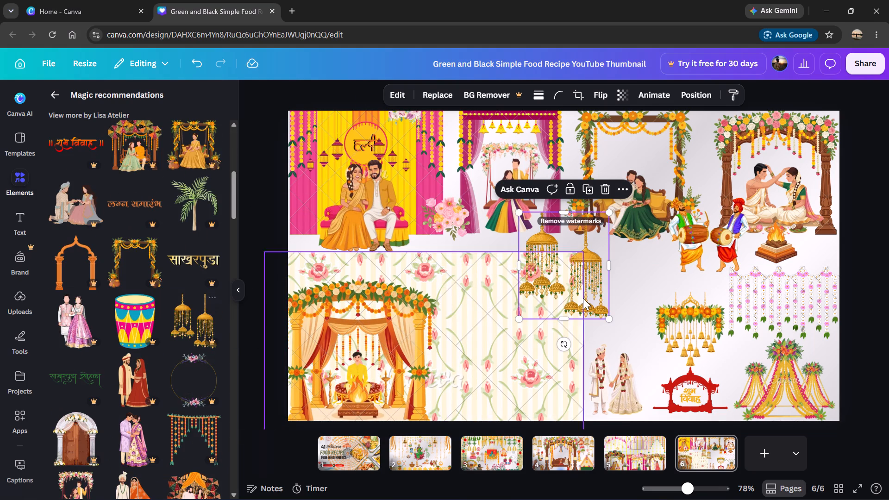
drag(588, 296, 579, 224)
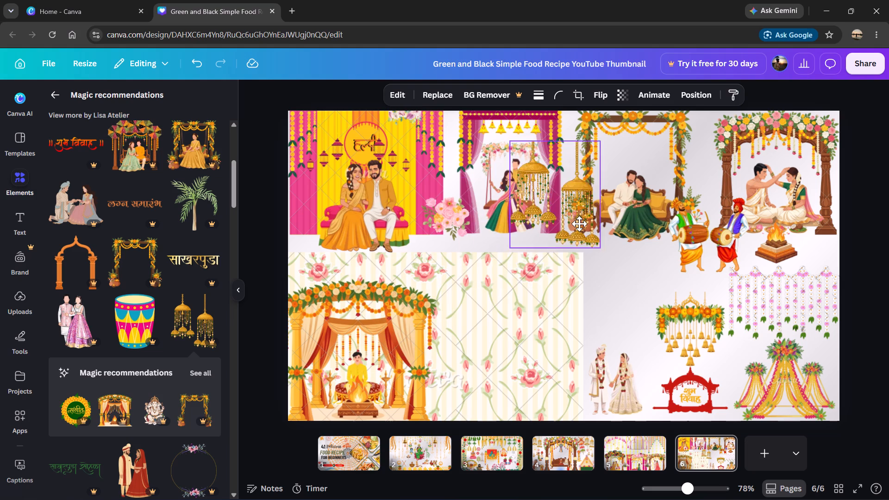
drag(579, 224, 652, 203)
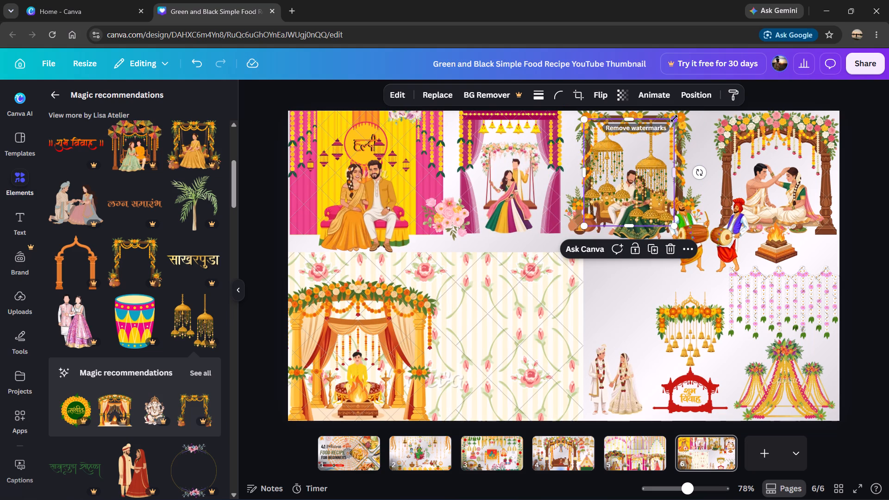
drag(672, 121, 642, 196)
drag(609, 200, 643, 156)
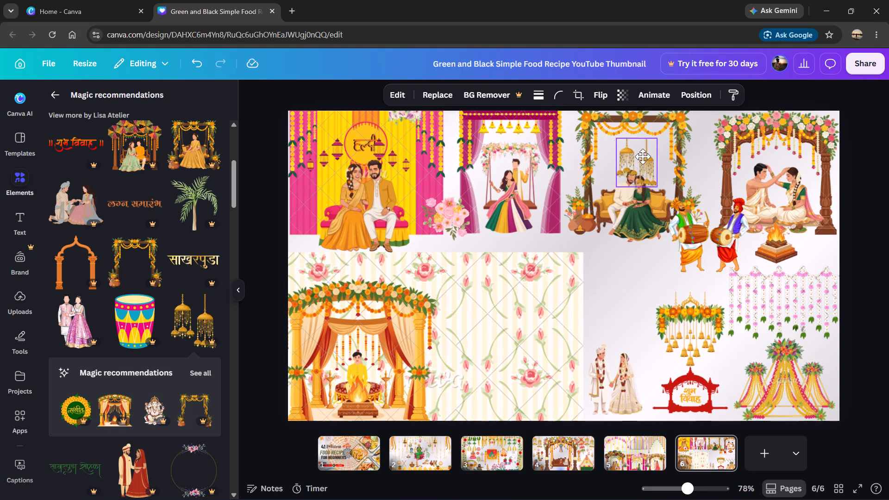
drag(643, 156, 639, 144)
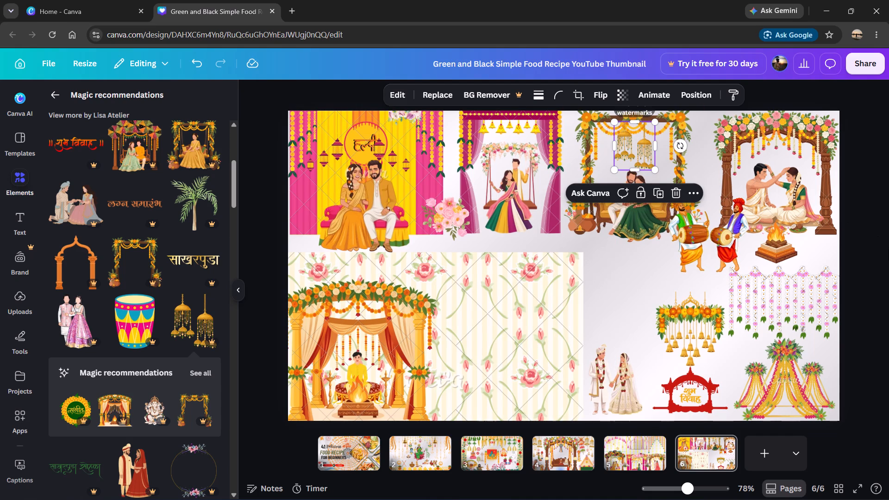
click(888, 250)
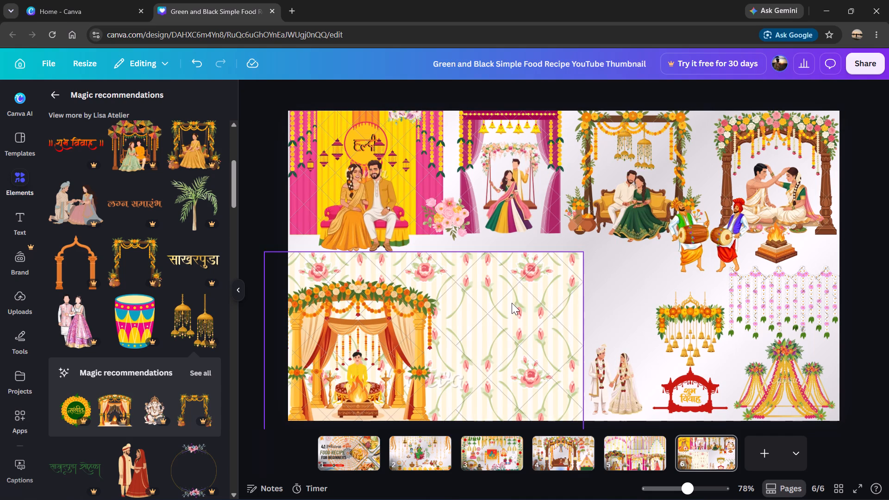
Add the thin gold ring frame with flowers and position it around the mandap so its top blossoms crown the canopy.
scroll(225, 349, down, 3)
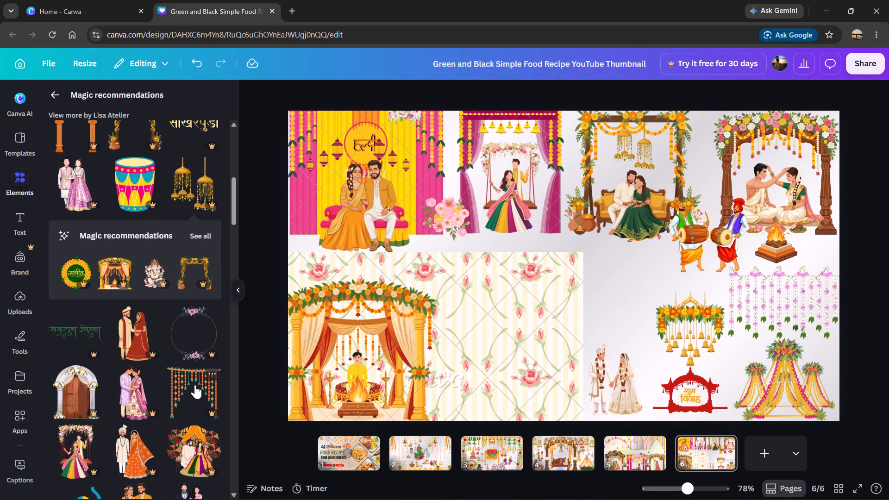
click(187, 344)
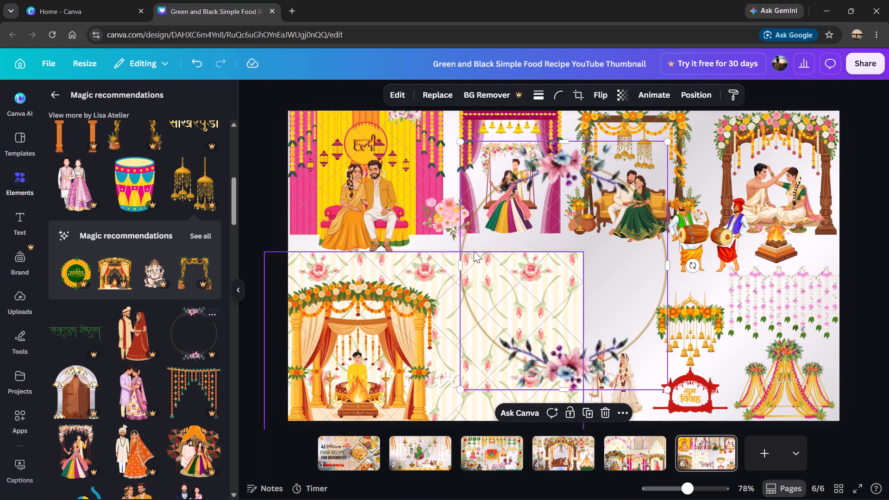
drag(549, 238, 353, 333)
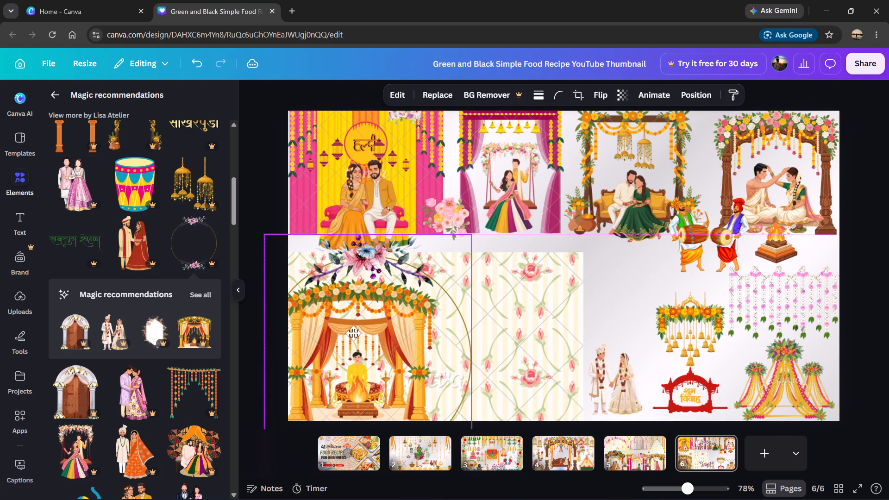
drag(353, 333, 351, 343)
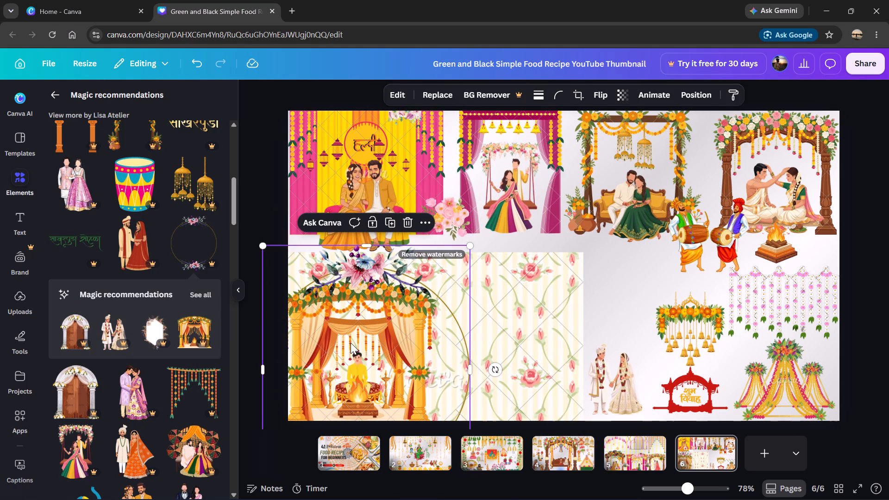
click(870, 337)
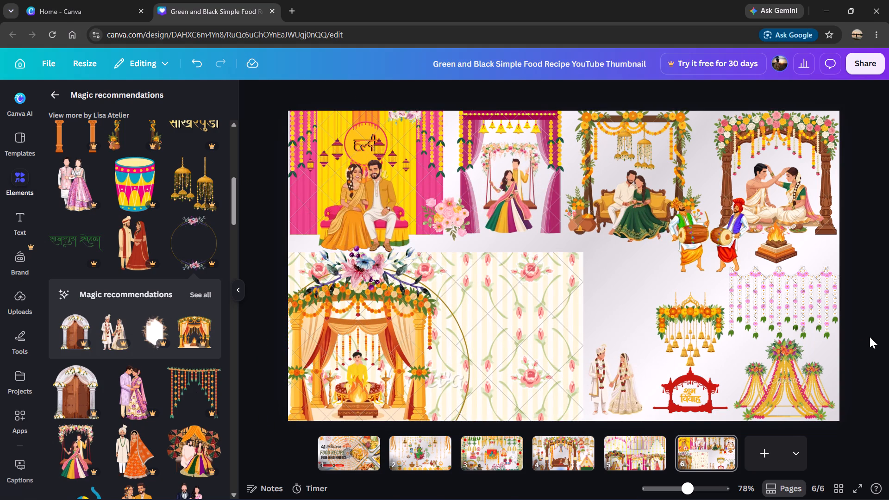
Add the pink floral arch with green foliage and place it around the yellow draped decoration in the page's lower-right corner.
scroll(149, 421, down, 2)
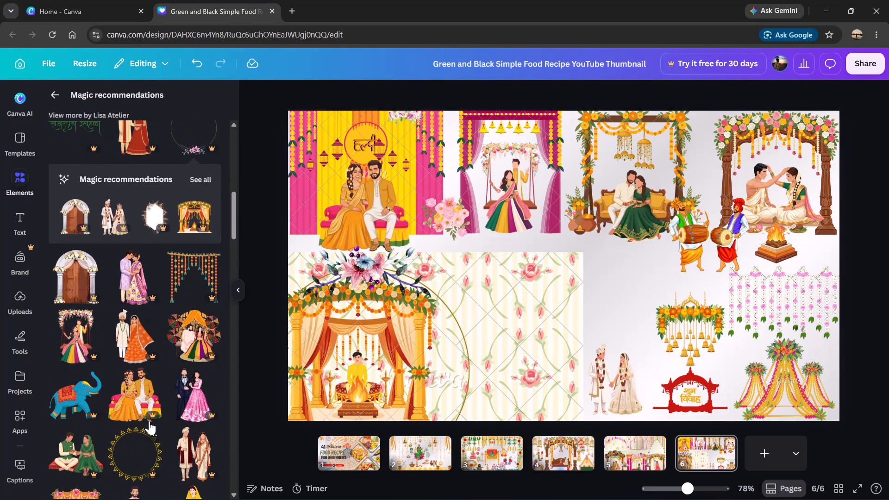
scroll(149, 421, down, 3)
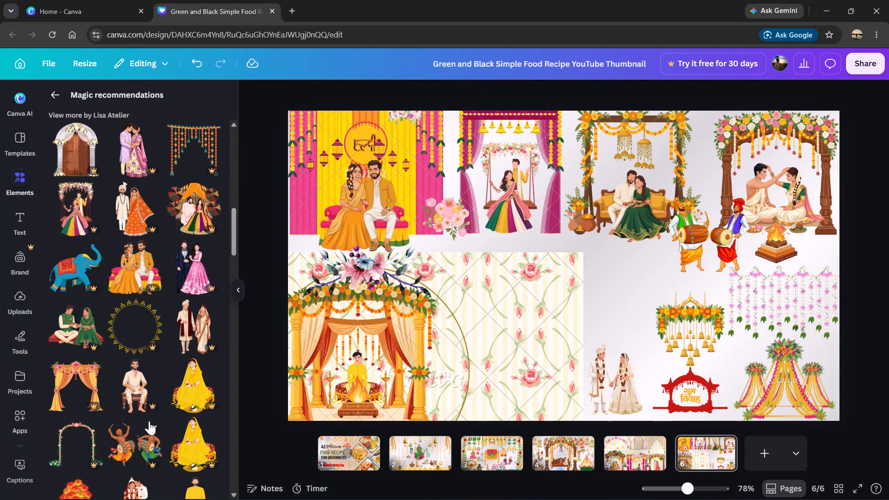
scroll(149, 421, down, 1)
click(81, 397)
drag(566, 294, 783, 395)
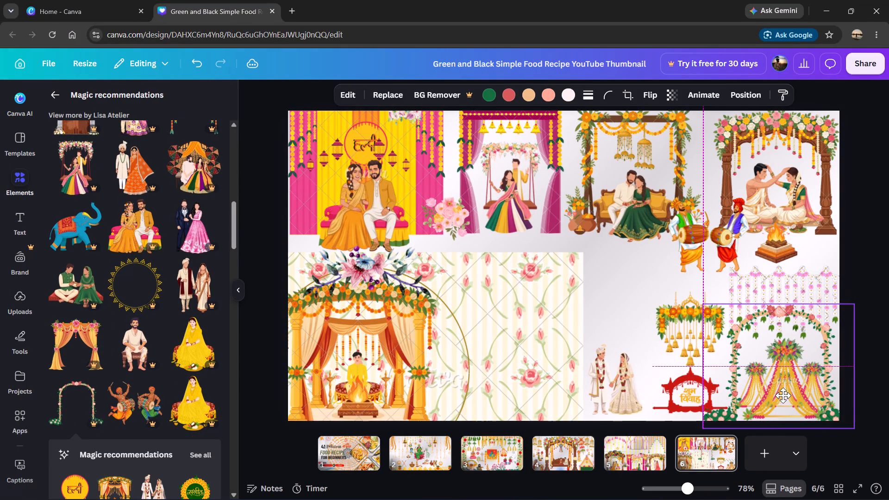
drag(783, 395, 783, 394)
click(882, 383)
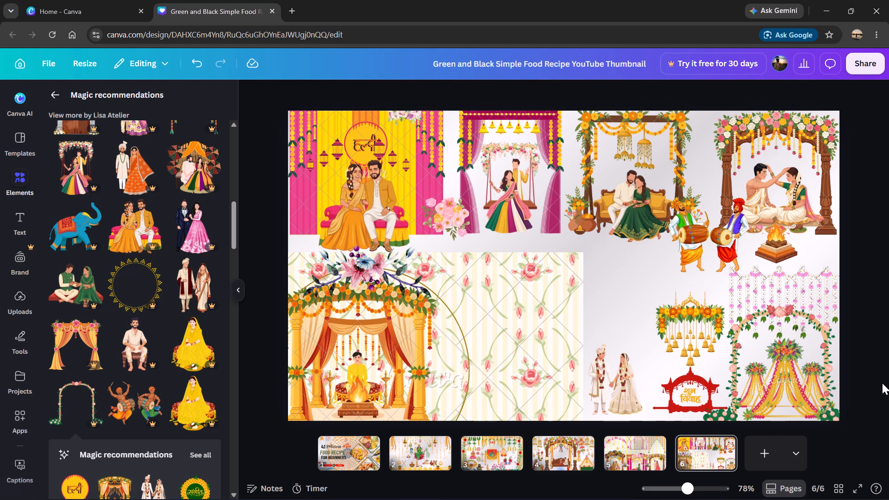
Add the orange हळदी समारंभ lettering, shrink it, and place it at the top of the yellow backdrop above the हल्दी circle.
scroll(133, 370, down, 3)
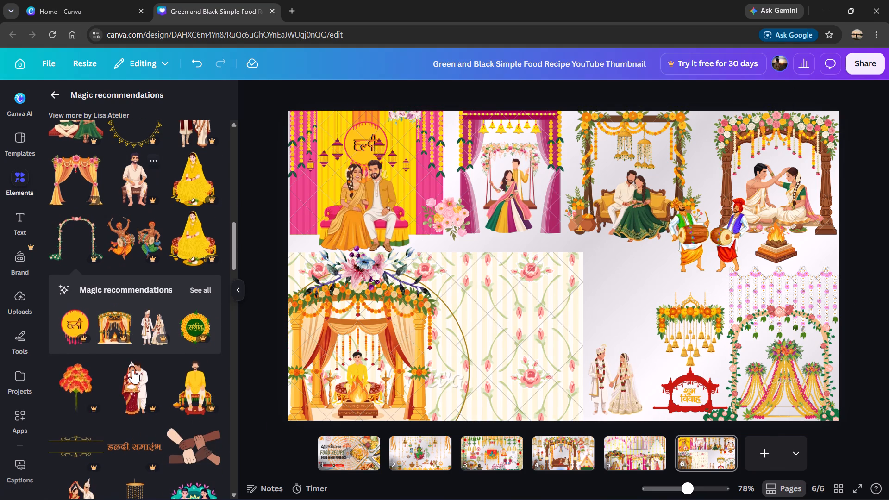
scroll(133, 370, down, 2)
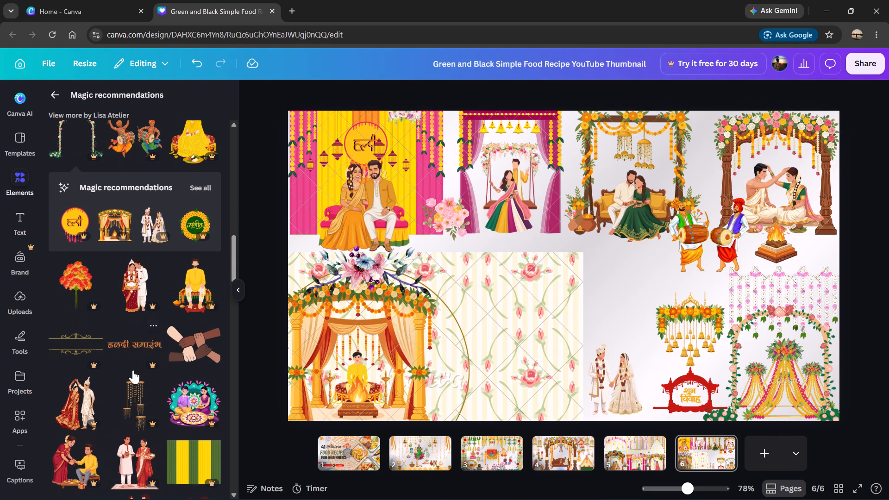
click(125, 348)
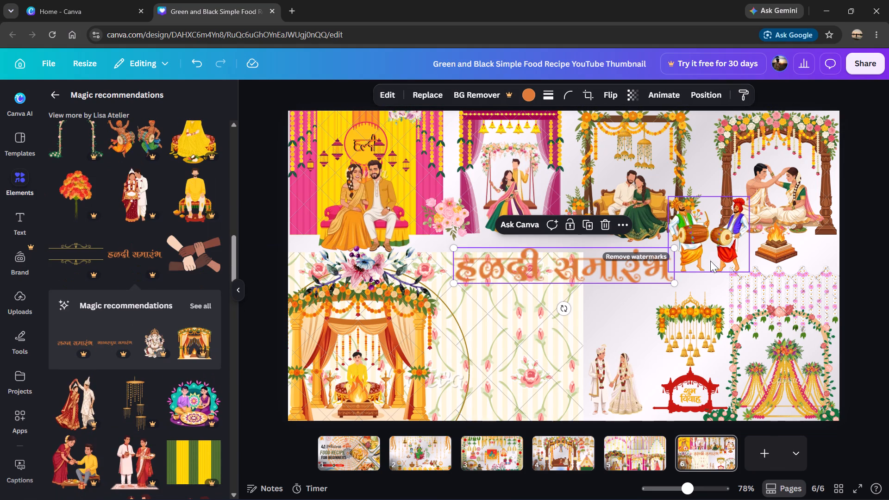
drag(676, 250, 527, 273)
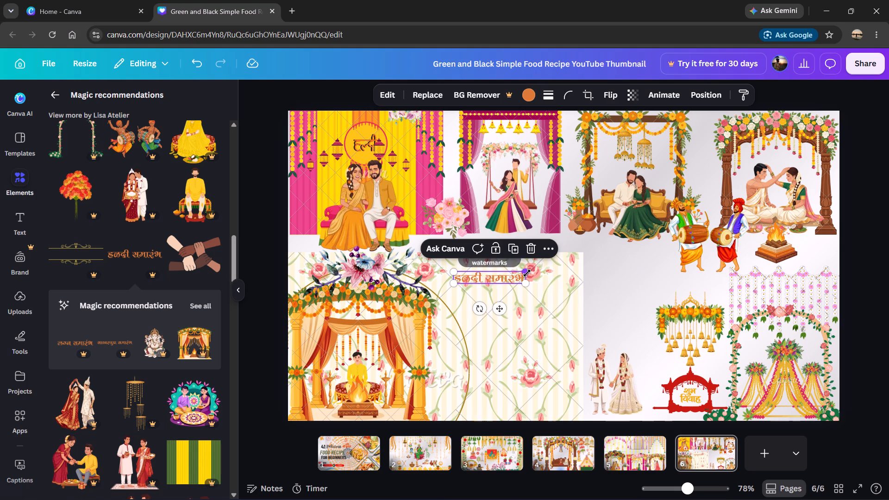
drag(500, 304, 370, 156)
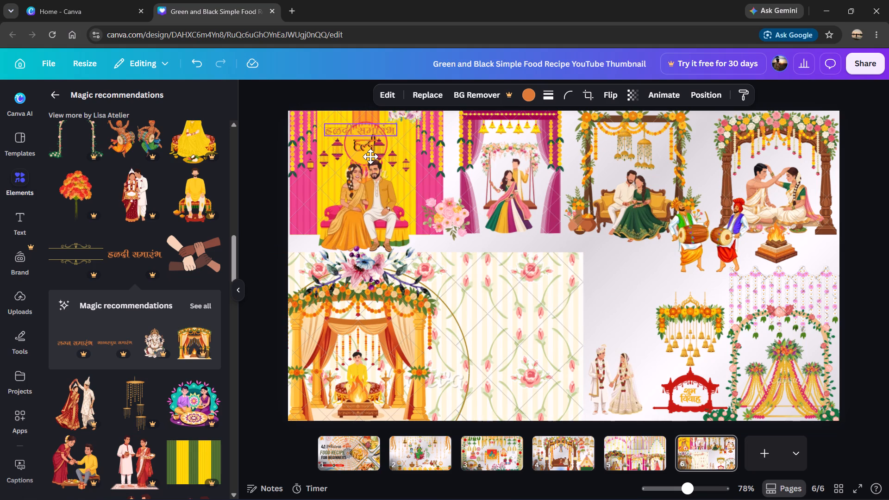
drag(370, 156, 361, 144)
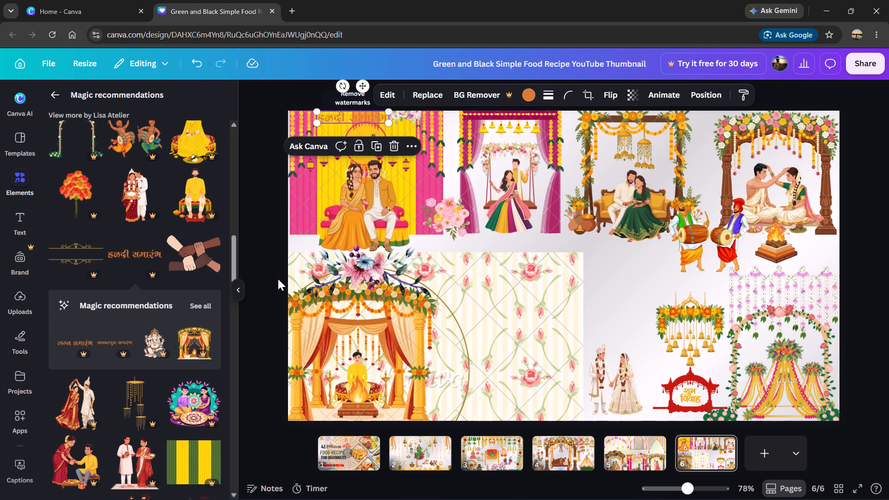
click(244, 312)
Add the line-art seated Ganesha, scale it down, and position it on the upper part of the rose-patterned wallpaper.
scroll(153, 394, down, 1)
click(146, 310)
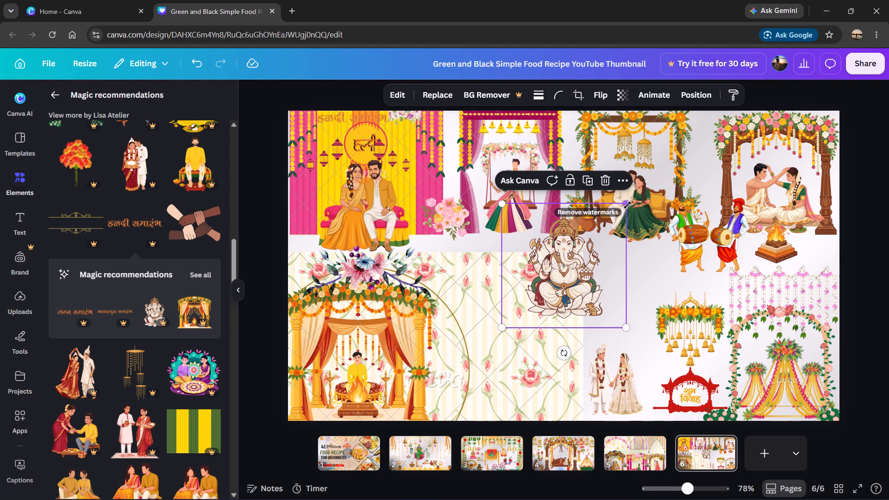
drag(627, 205, 597, 256)
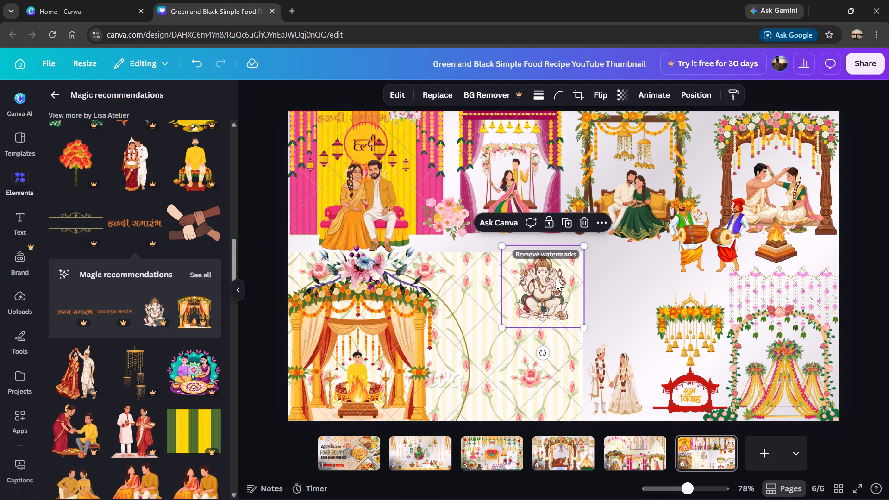
drag(556, 279, 558, 284)
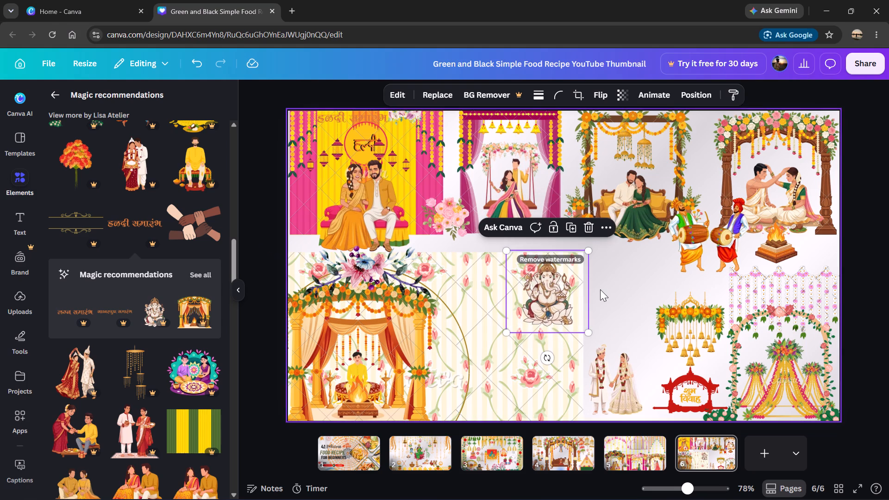
click(600, 289)
Add the pink diya with scrollwork from the full recommendations, shrink it, and place it just below the seated Ganesha.
scroll(125, 406, down, 3)
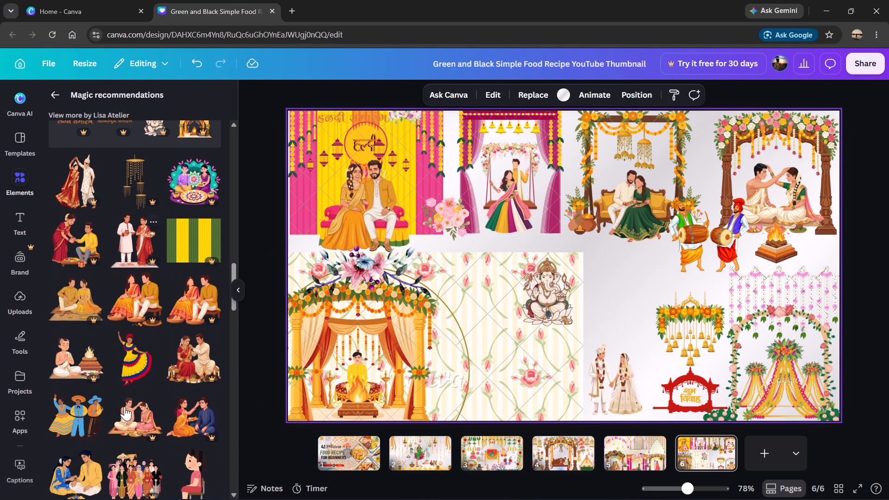
scroll(125, 406, down, 7)
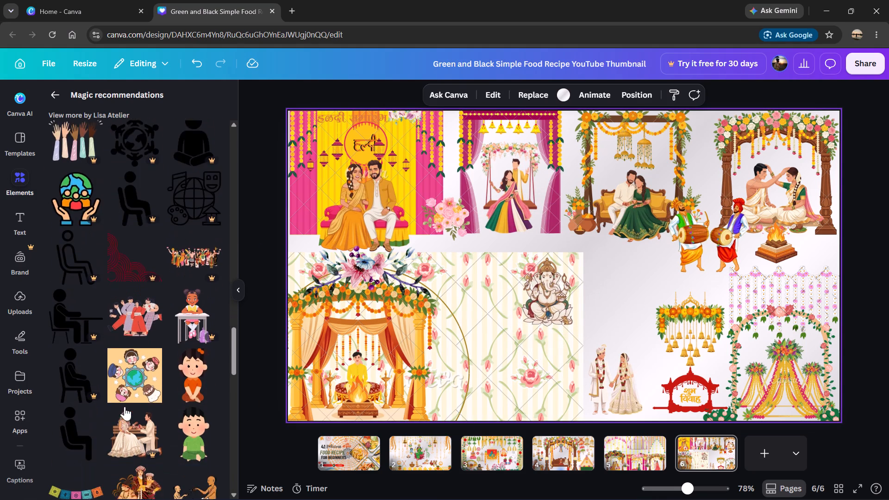
scroll(86, 162, up, 4)
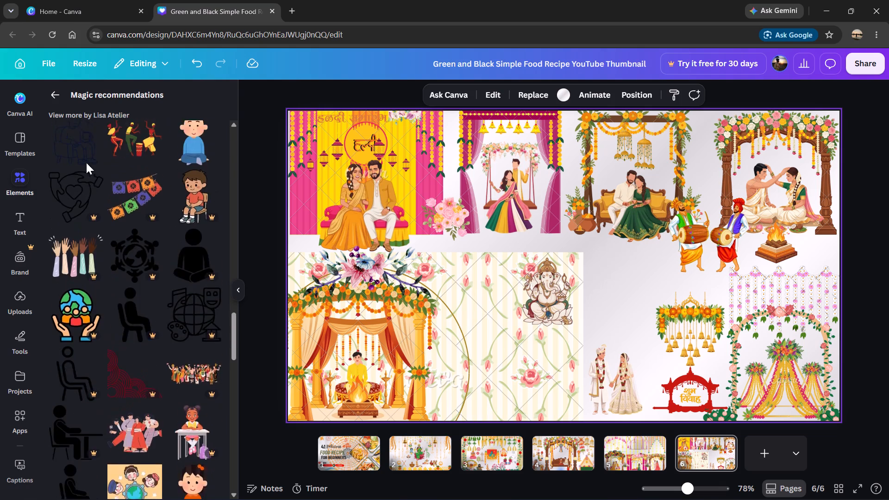
scroll(86, 162, up, 4)
scroll(86, 162, down, 3)
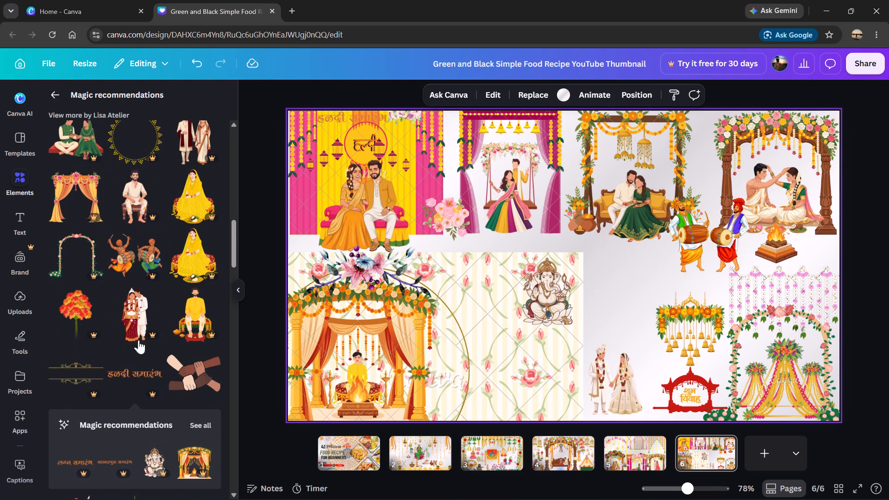
click(197, 419)
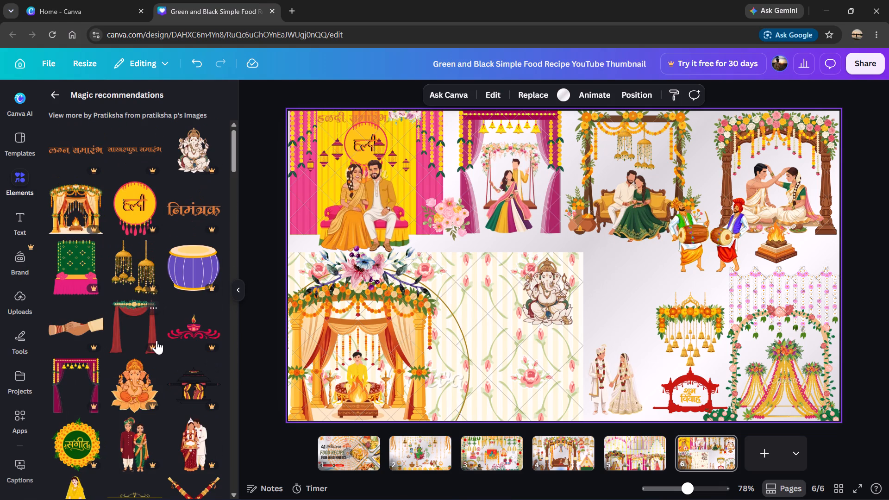
click(174, 332)
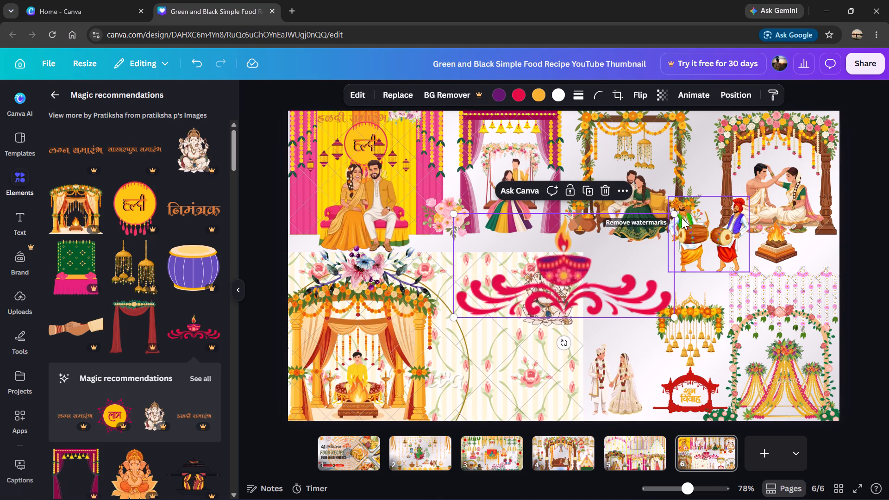
drag(673, 212, 538, 306)
drag(499, 311, 556, 348)
Shift the seated Ganesha toward the middle of the rose wallpaper and realign the diya beneath it.
drag(554, 283, 518, 286)
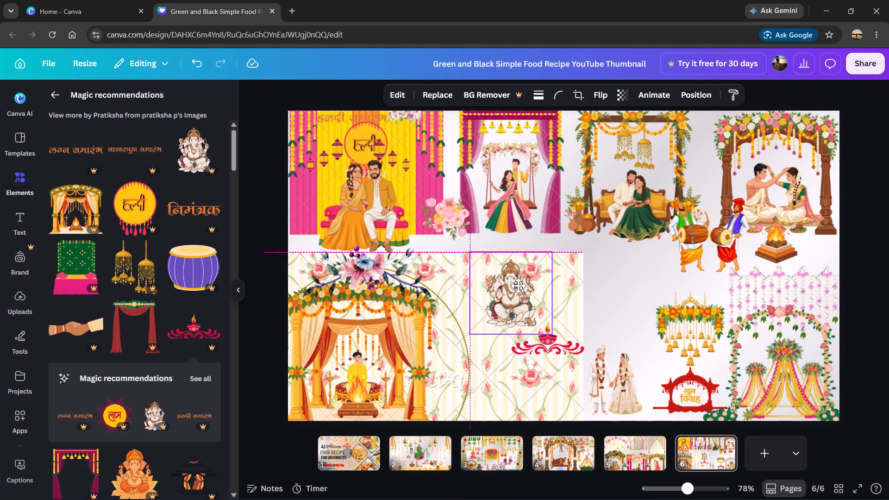
drag(518, 286, 517, 283)
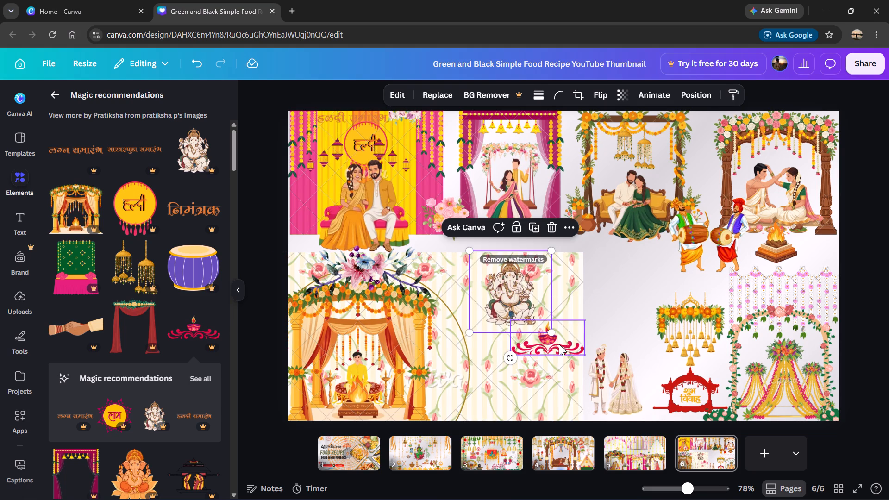
drag(559, 344, 524, 344)
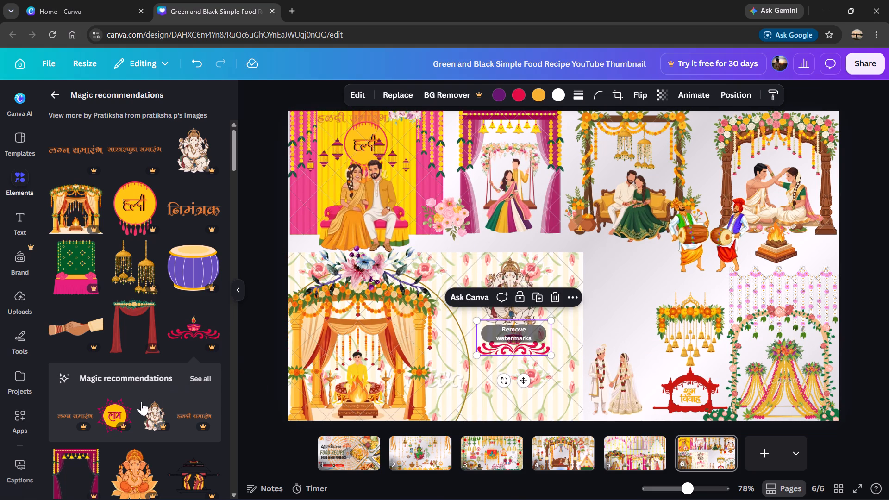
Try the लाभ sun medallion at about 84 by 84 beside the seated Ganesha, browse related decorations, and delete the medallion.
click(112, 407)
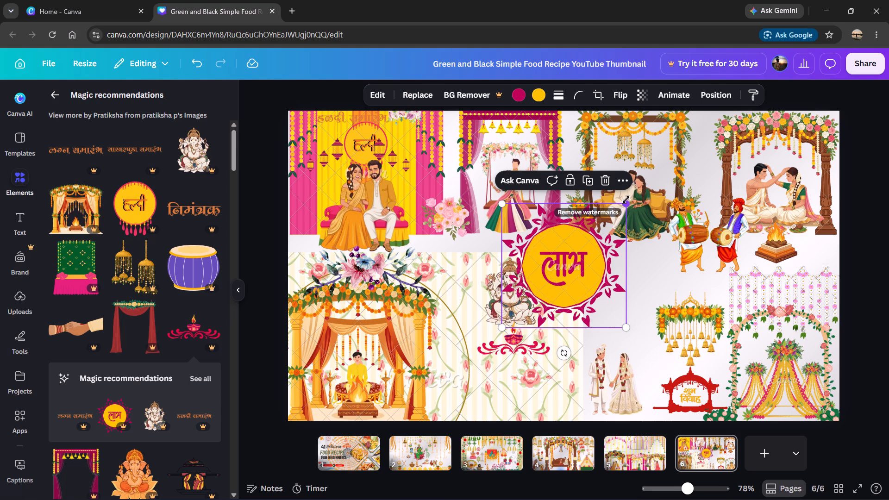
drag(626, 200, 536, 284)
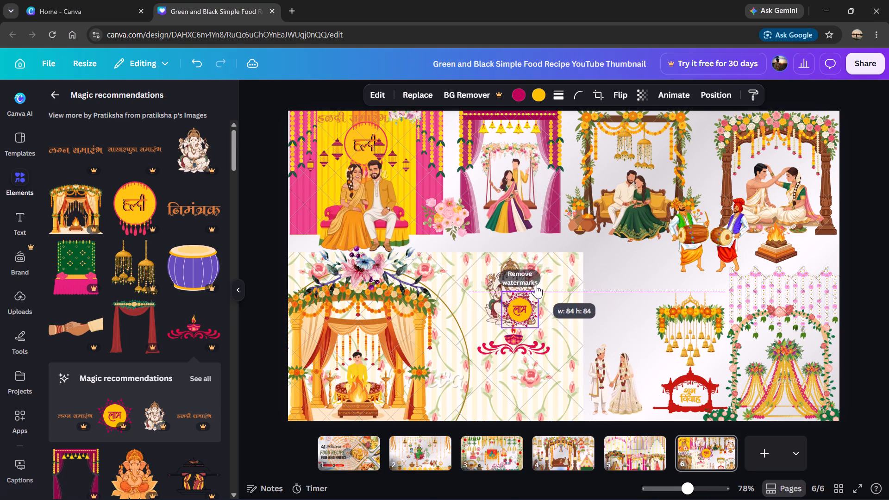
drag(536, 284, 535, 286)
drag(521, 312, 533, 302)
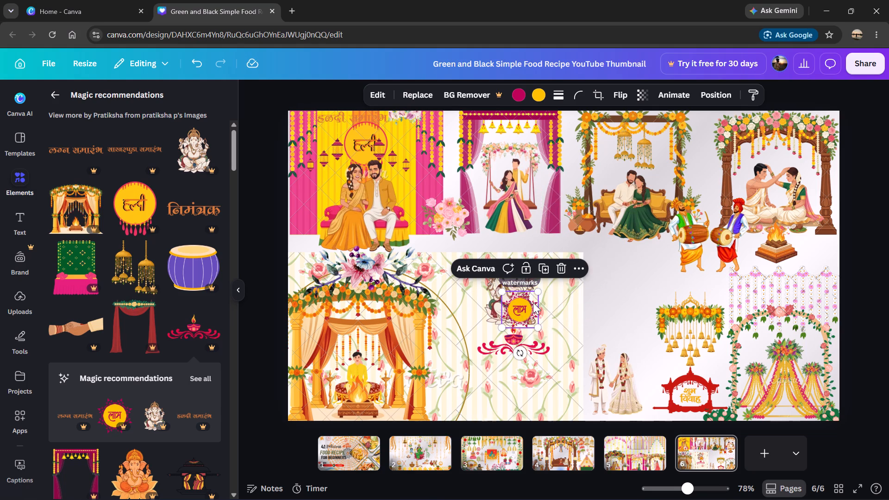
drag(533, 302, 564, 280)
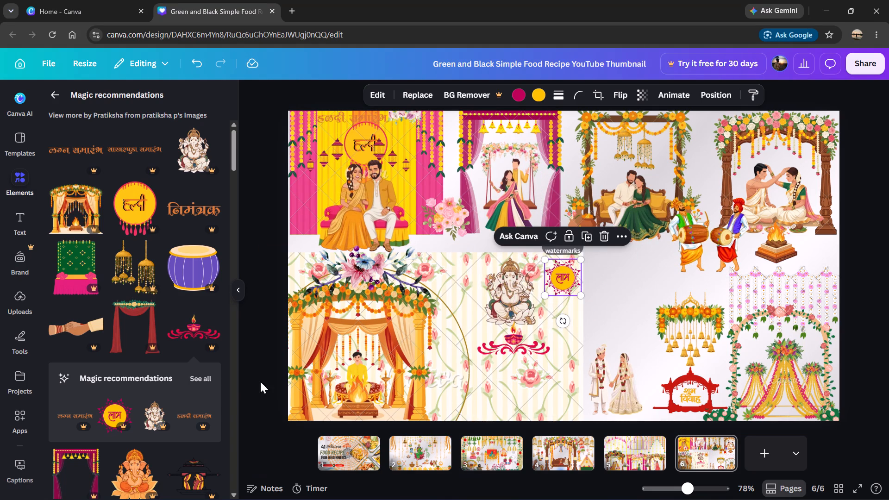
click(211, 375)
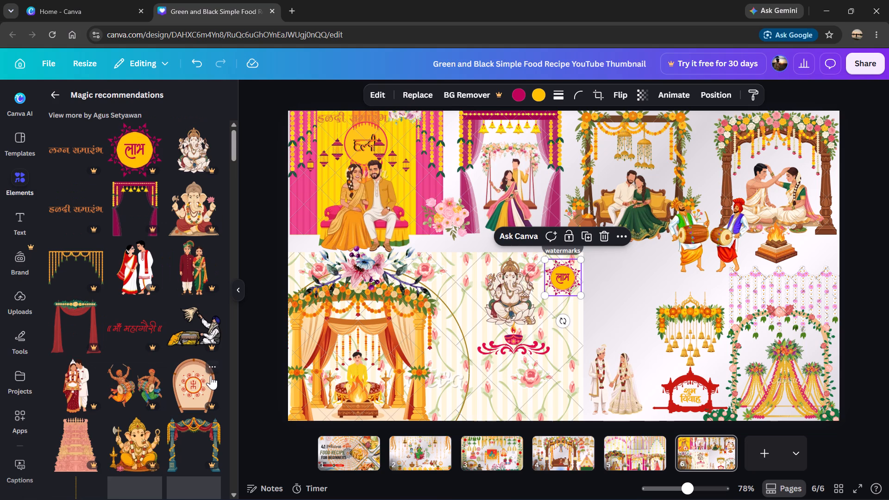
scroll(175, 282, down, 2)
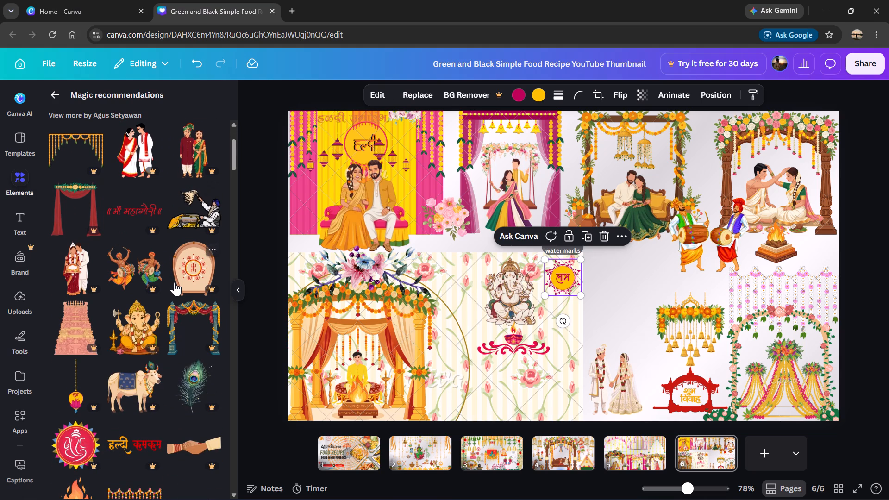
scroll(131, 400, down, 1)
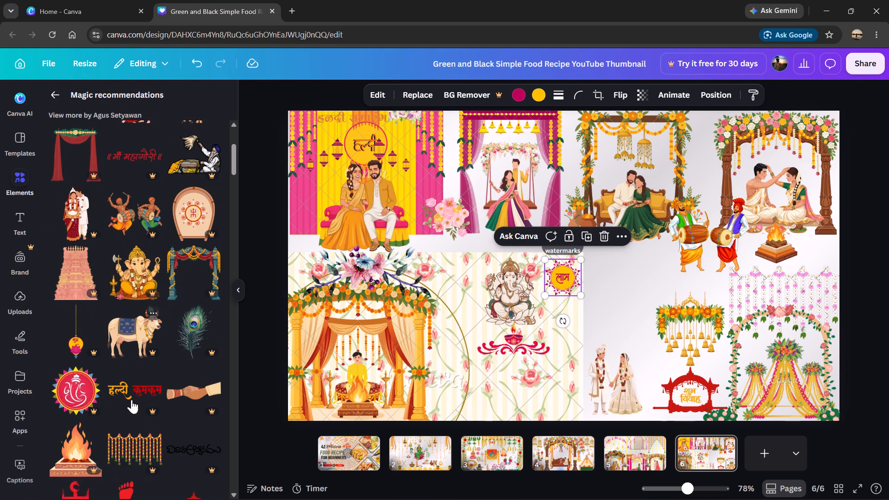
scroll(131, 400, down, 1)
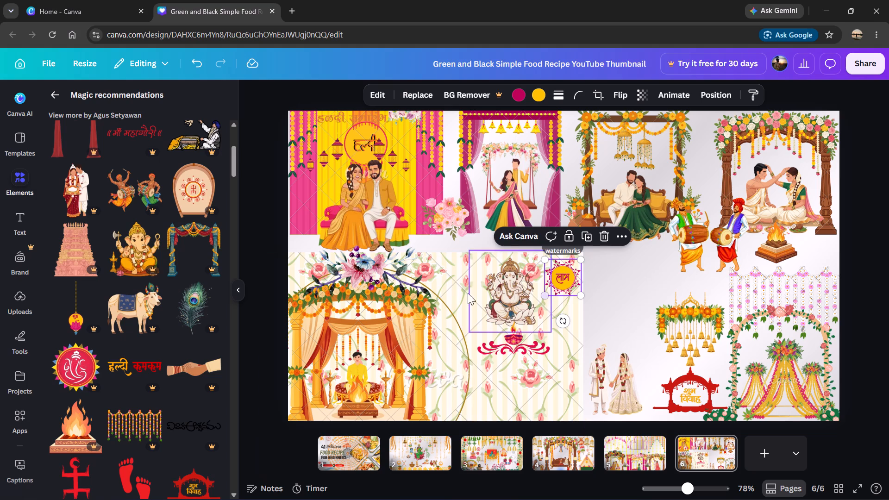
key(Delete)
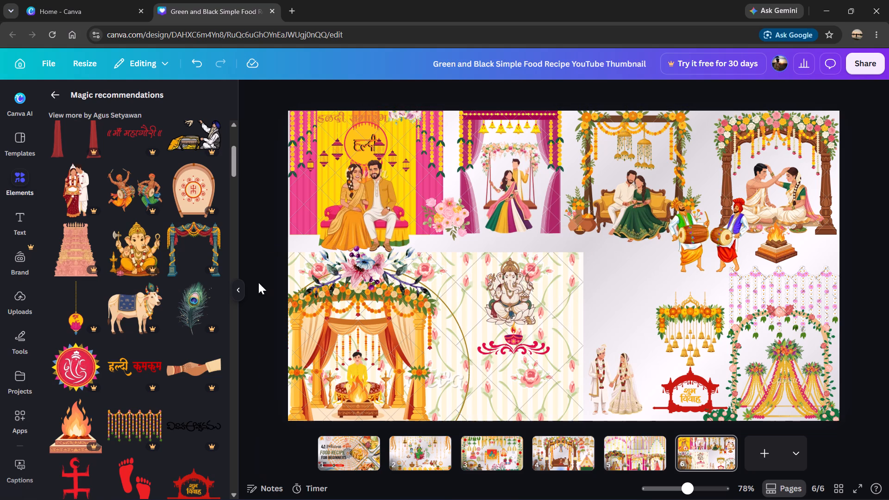
Add the round red Ganesha medallion, shrink it, and place it at the seated Ganesha's upper-left side on the rose wallpaper.
scroll(196, 366, down, 1)
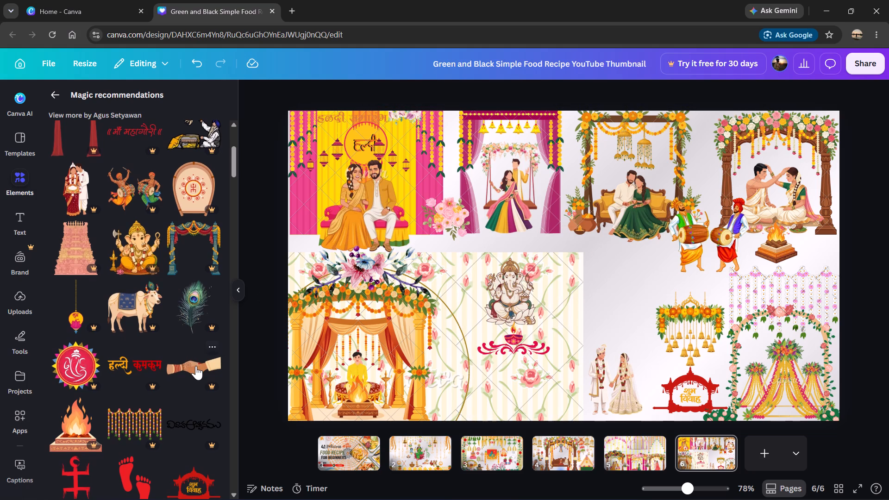
scroll(196, 366, down, 1)
click(73, 333)
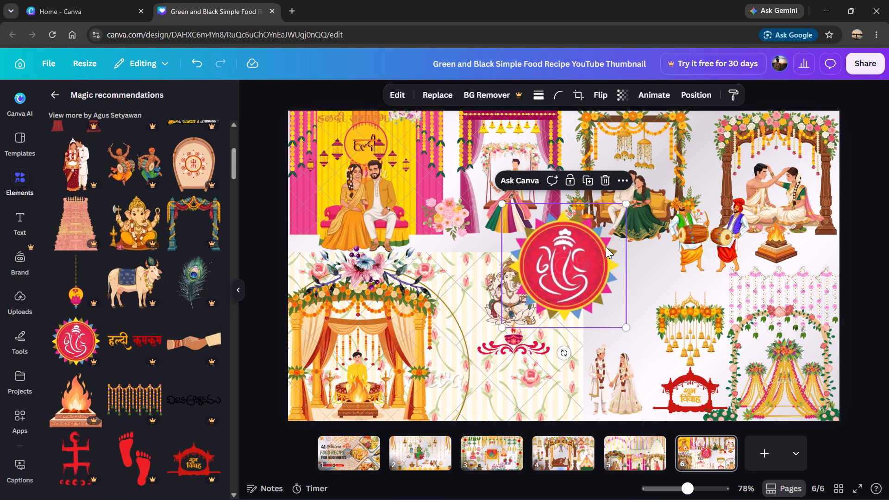
drag(623, 205, 563, 287)
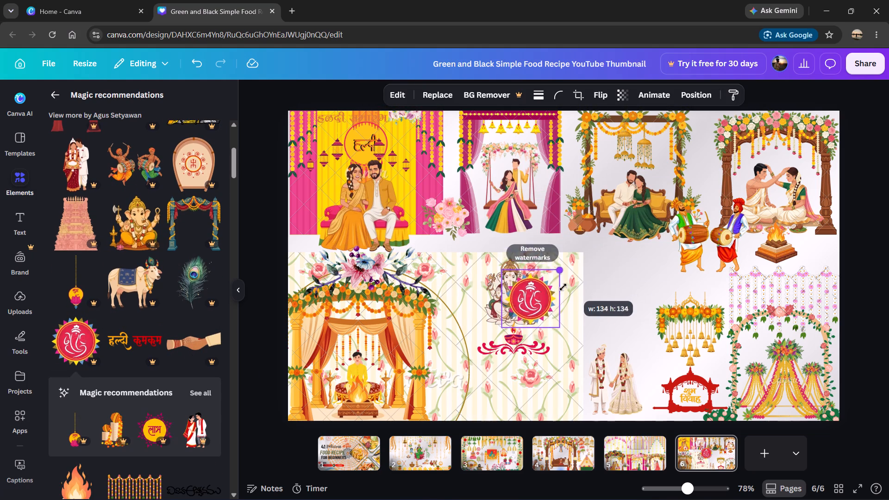
drag(563, 287, 545, 309)
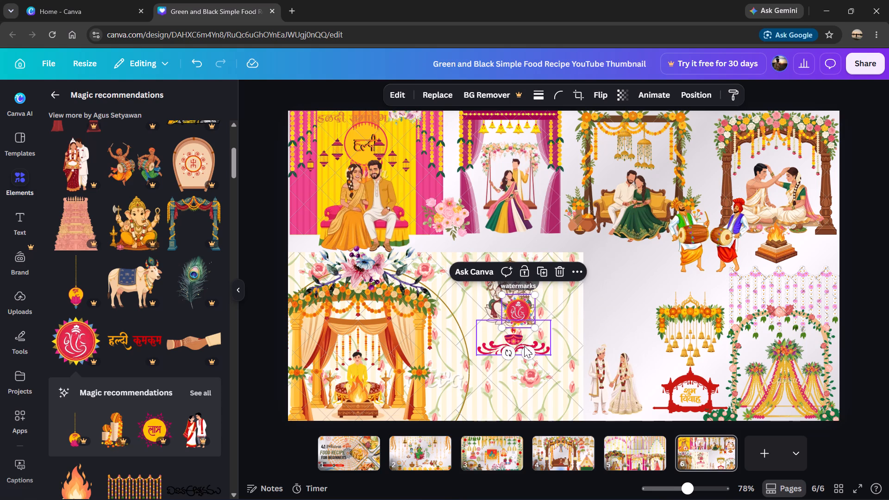
drag(528, 350, 483, 308)
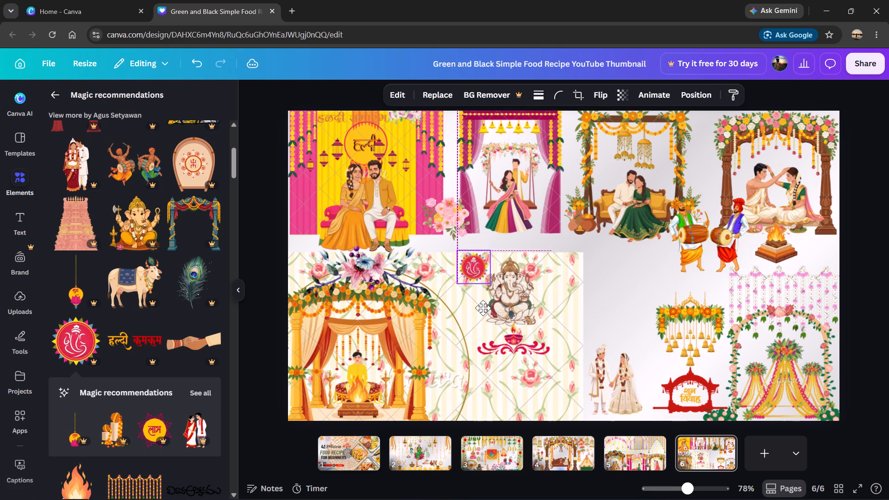
drag(483, 308, 483, 309)
Add the gold outline Ganesha with hanging diyas from the full recommendations, shrink it, and place it at the seated Ganesha's upper-right side.
click(205, 390)
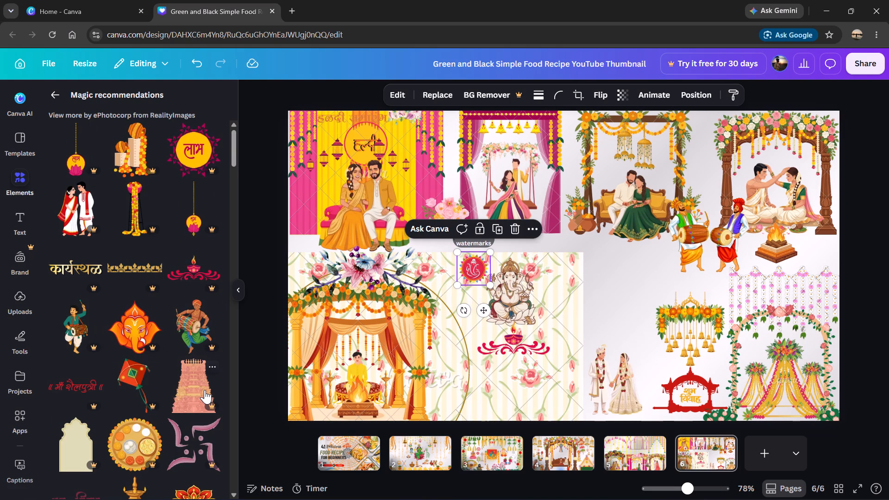
scroll(205, 390, down, 5)
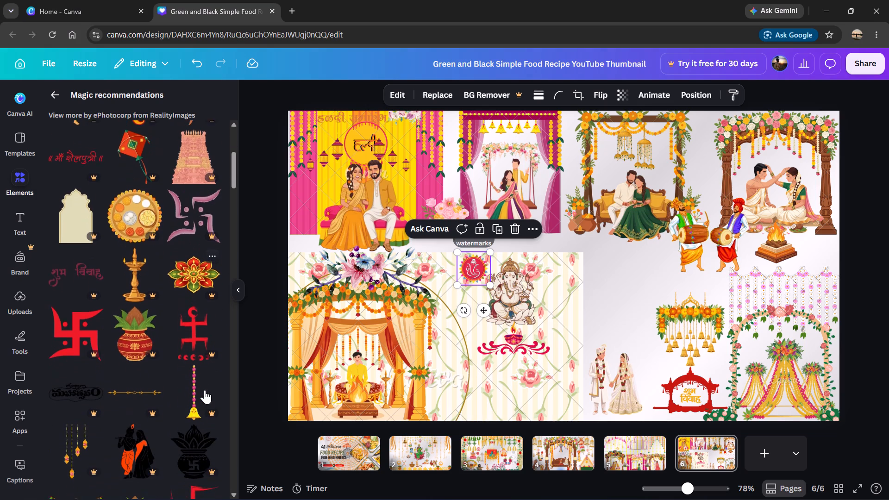
scroll(205, 390, down, 3)
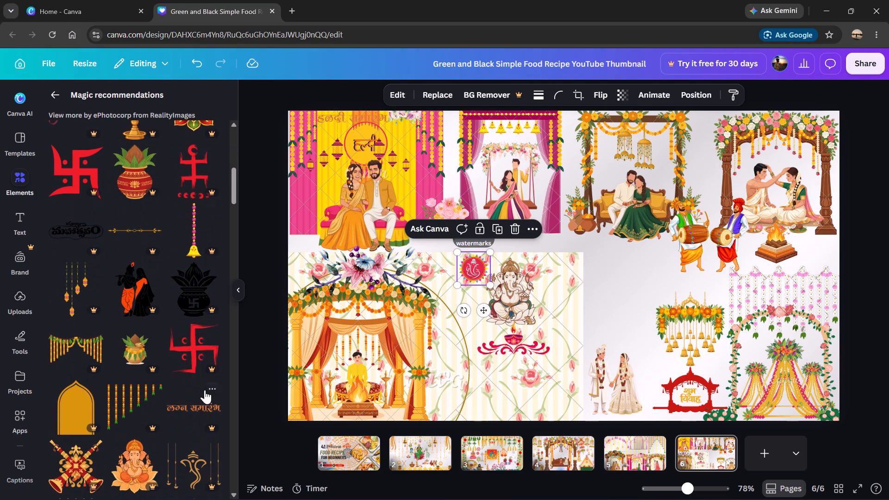
scroll(205, 390, down, 3)
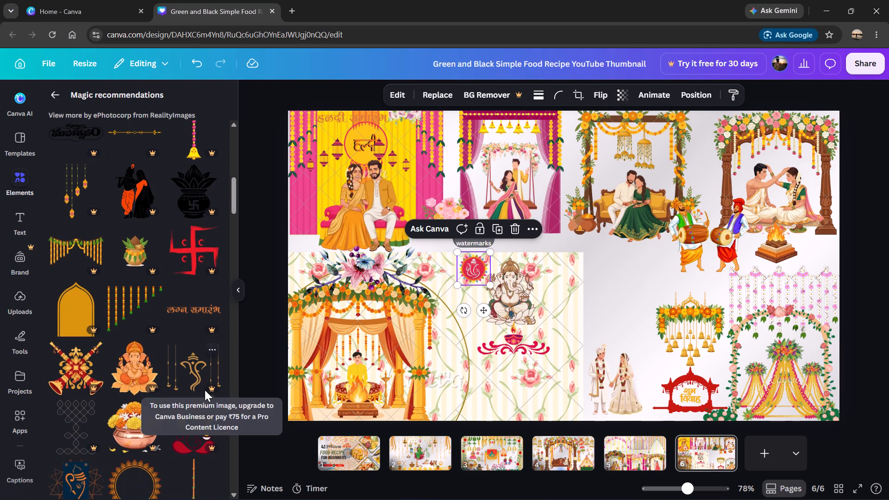
click(182, 376)
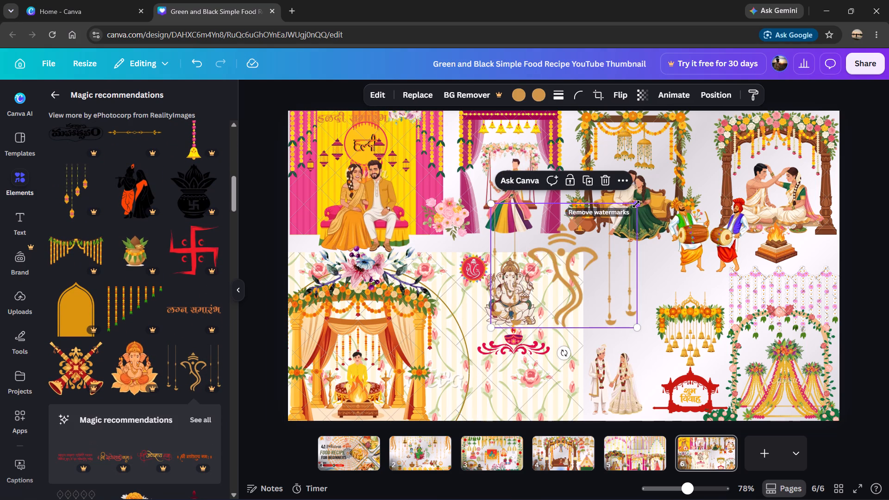
drag(636, 204, 531, 290)
drag(500, 303, 552, 269)
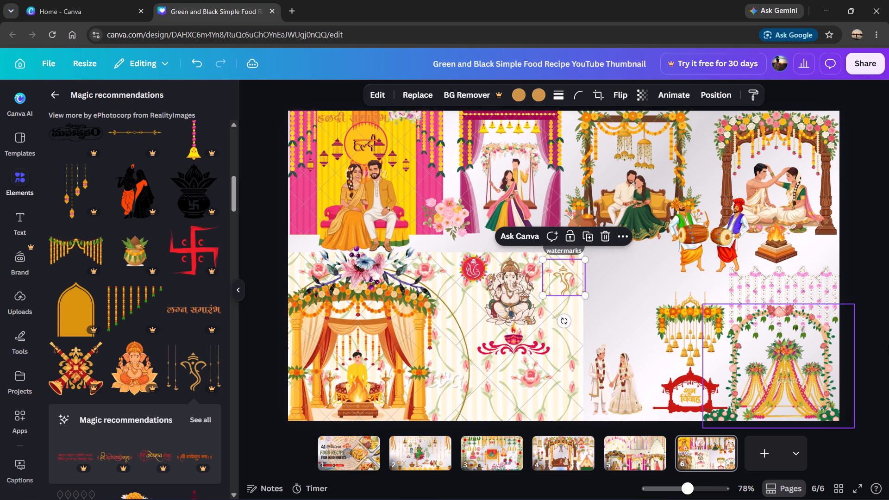
click(857, 348)
Browse the Ganesha, diya, garland and festival graphics in the recommendations for another decoration.
scroll(188, 408, down, 2)
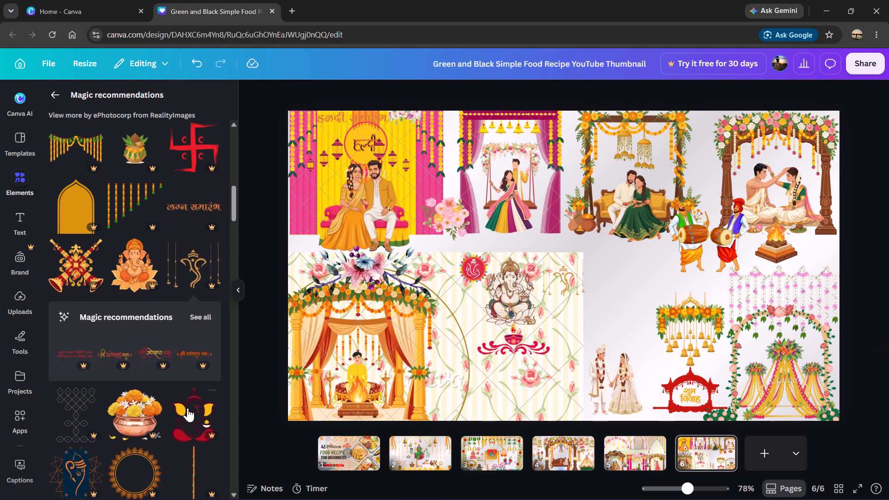
scroll(188, 408, down, 2)
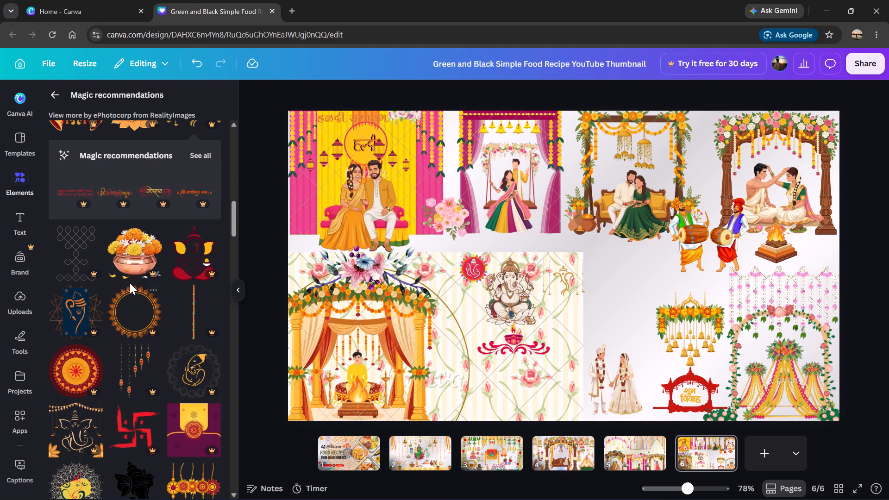
scroll(123, 297, down, 4)
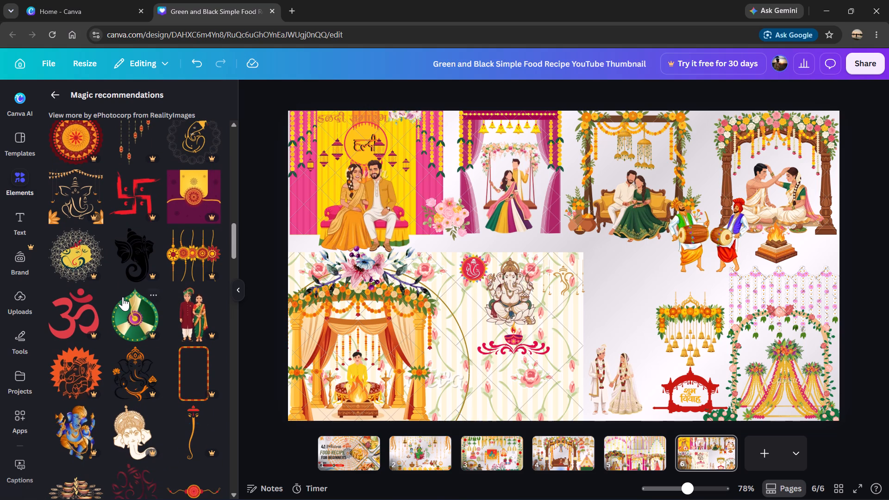
scroll(123, 297, down, 4)
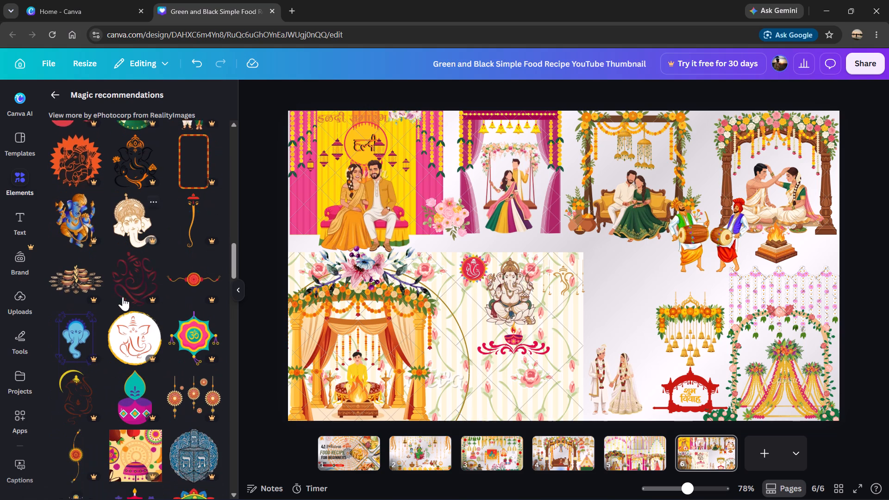
scroll(123, 297, down, 4)
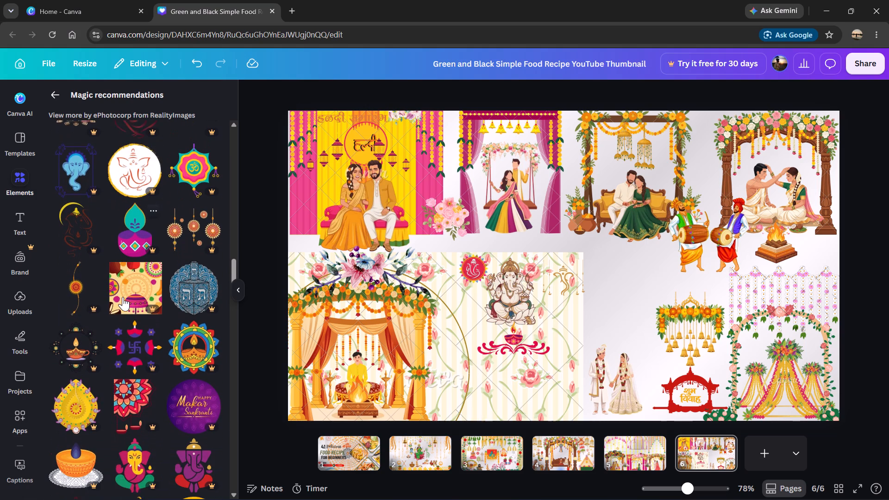
scroll(123, 297, down, 5)
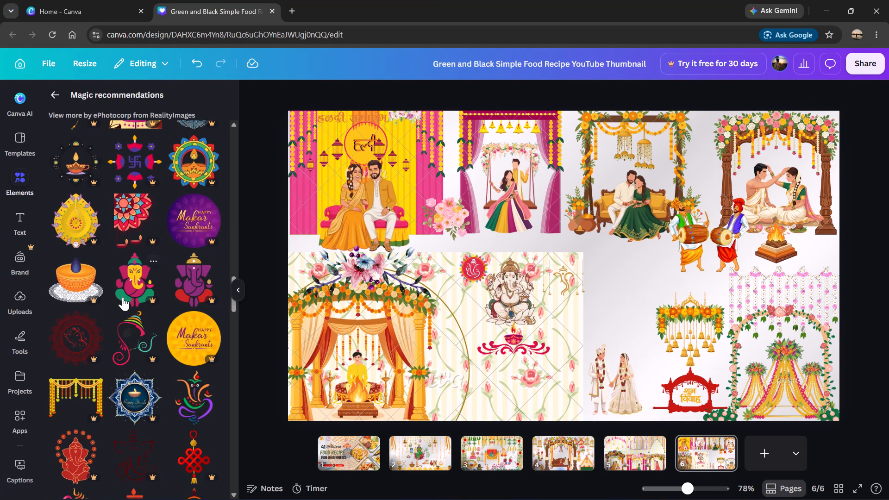
scroll(60, 405, down, 3)
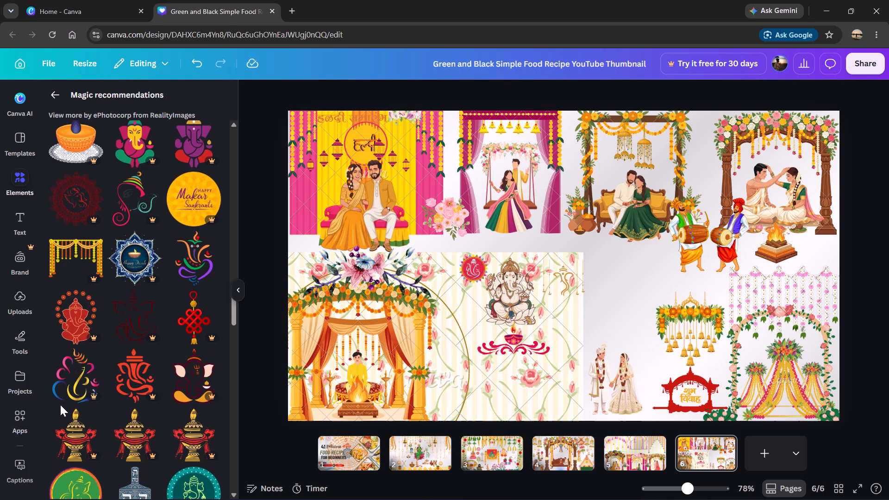
scroll(60, 405, down, 7)
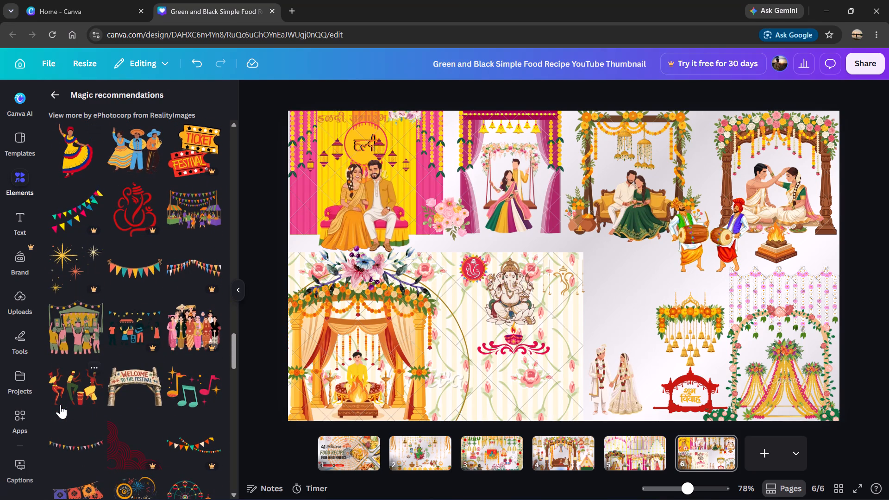
scroll(60, 405, down, 6)
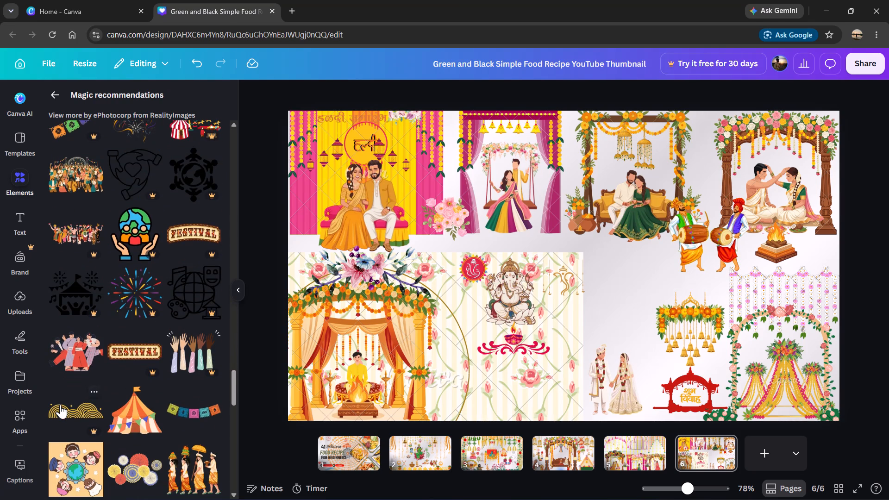
scroll(60, 405, down, 3)
Add the multicolored firework burst, shrink it, and place it in the empty area above the small standing bridal couple.
scroll(60, 405, up, 3)
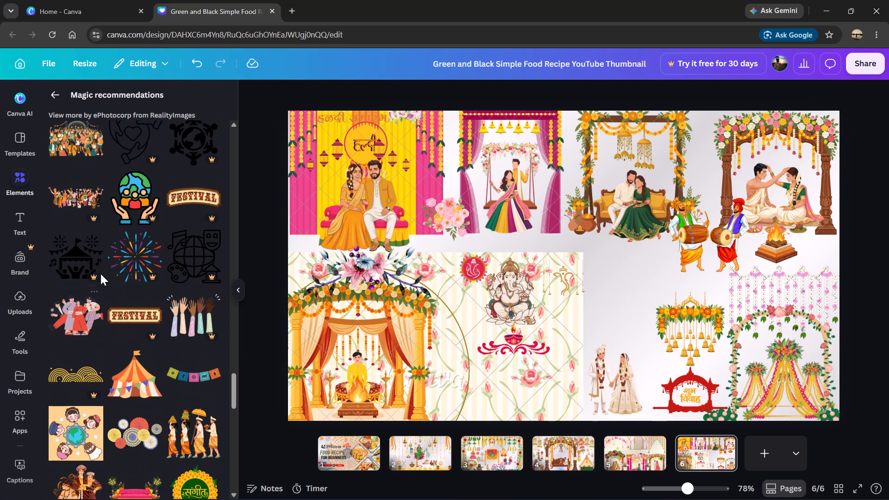
click(120, 253)
drag(544, 284, 598, 295)
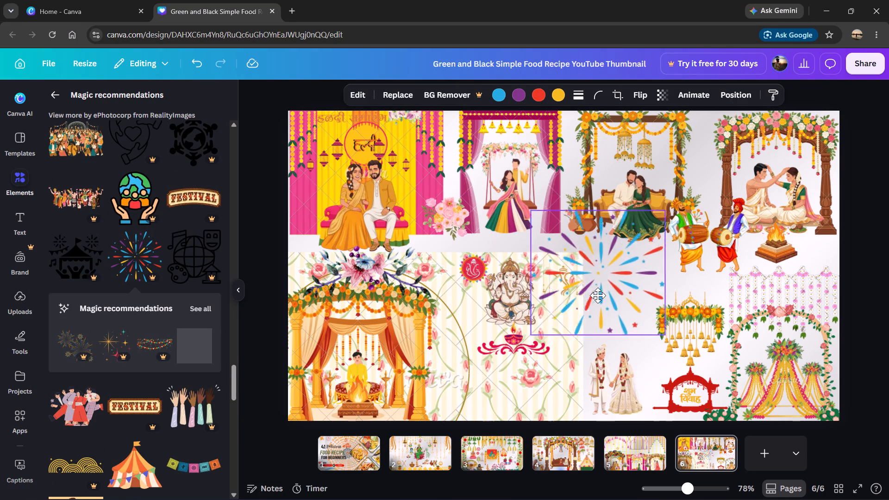
drag(598, 295, 608, 294)
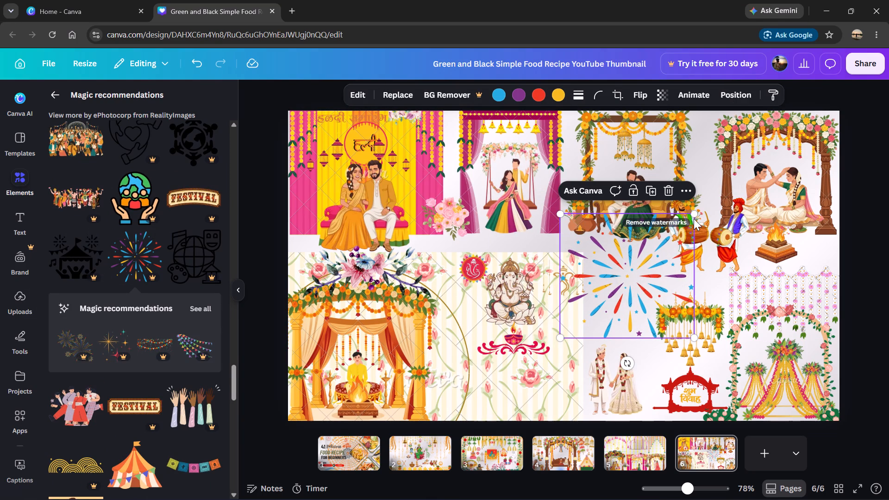
drag(694, 213, 651, 297)
drag(594, 312, 622, 278)
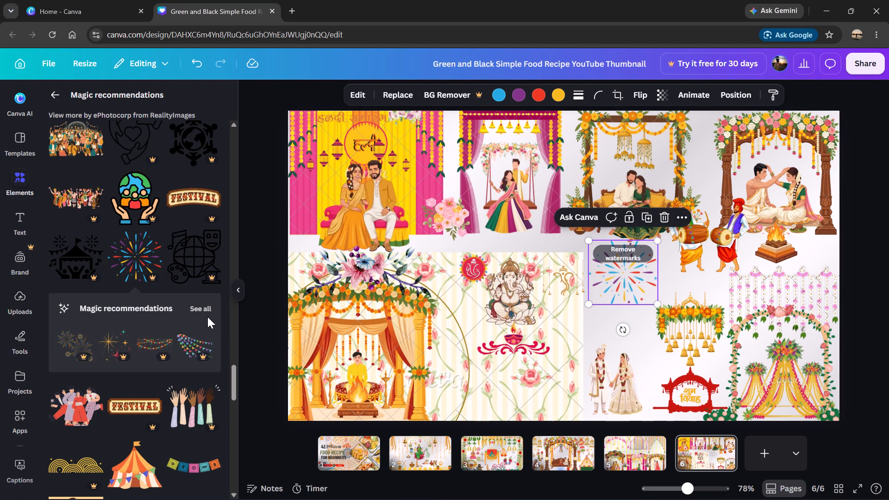
Add the graphic of several colored fireworks from the full firework recommendations, shrink it, and overlap it with the lower part of the first burst.
click(201, 306)
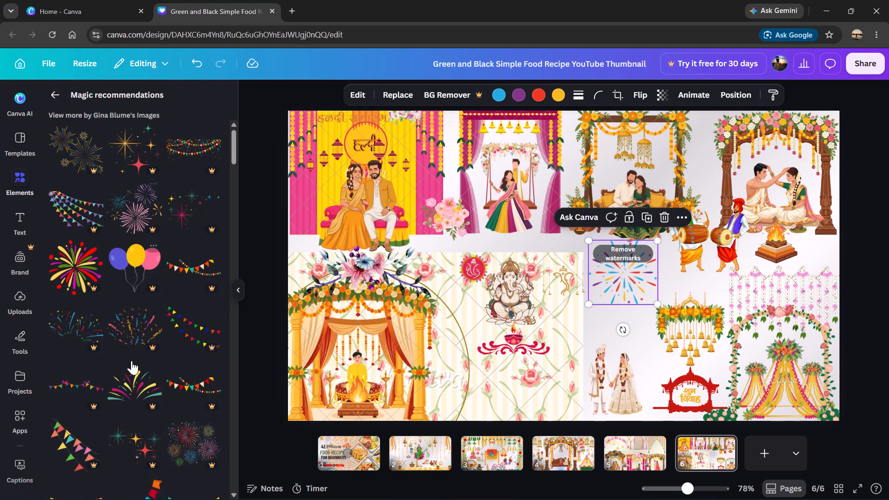
scroll(131, 369, down, 2)
click(172, 353)
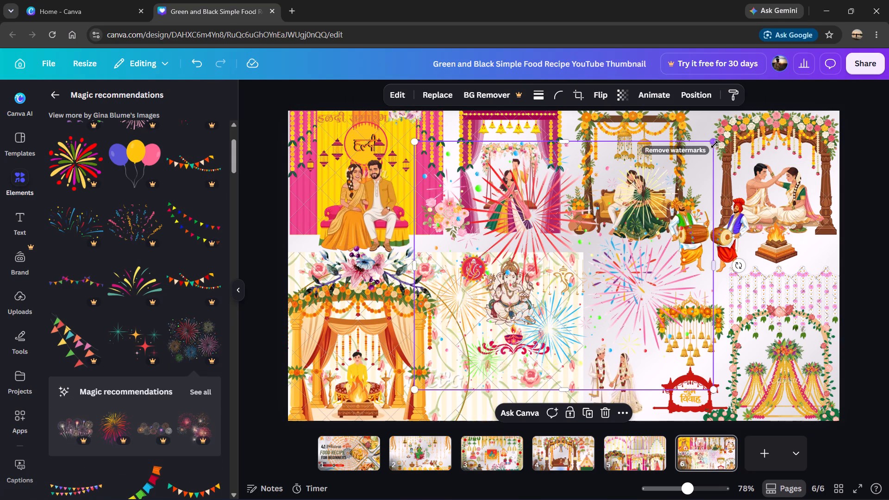
drag(714, 143, 514, 328)
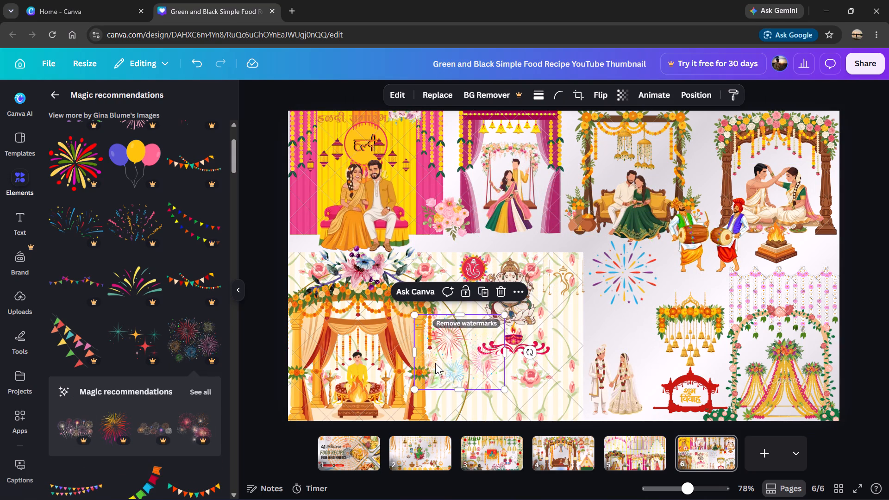
drag(435, 363, 588, 318)
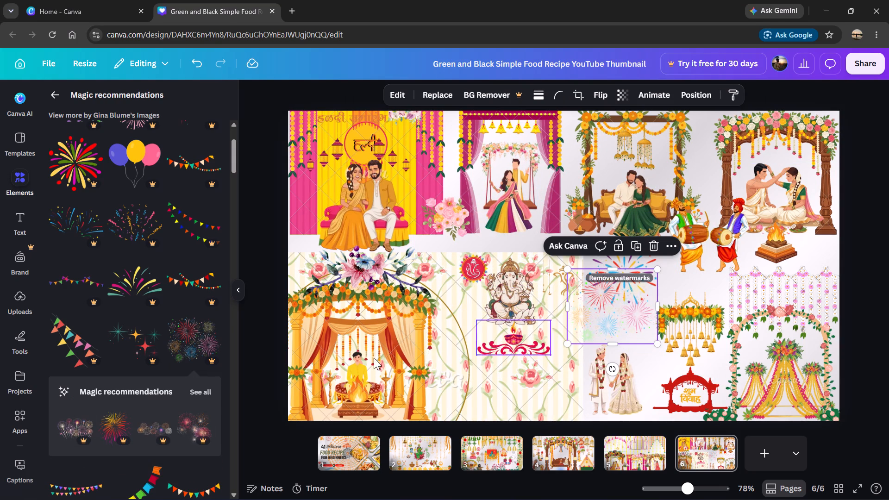
Add the orange and red firework burst, shrink it, and layer it over the other fireworks above the small standing couple.
scroll(173, 404, down, 4)
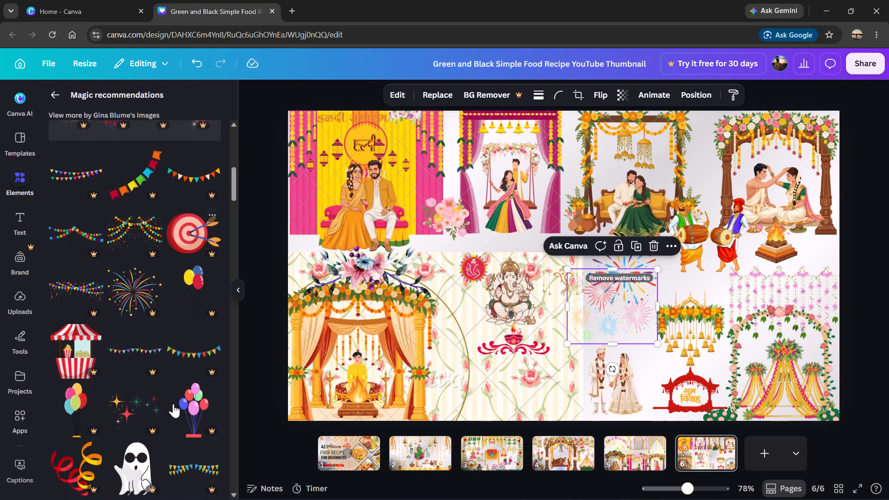
scroll(173, 404, down, 7)
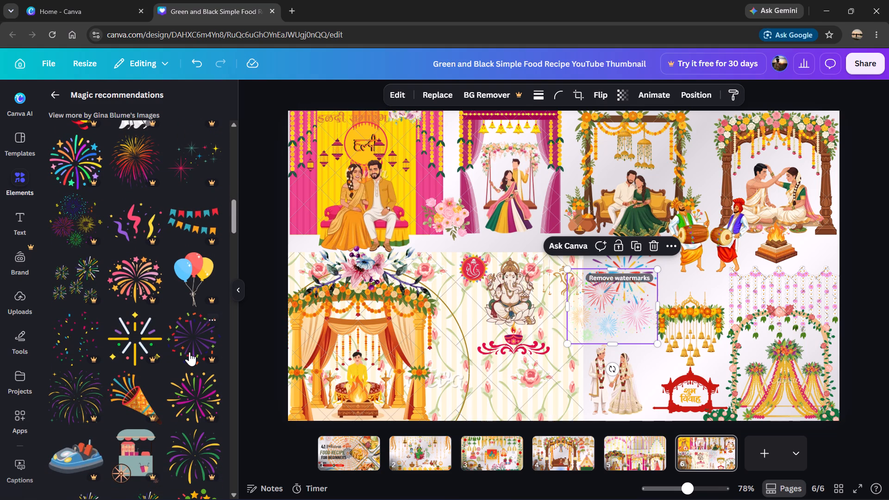
scroll(189, 352, up, 4)
click(138, 288)
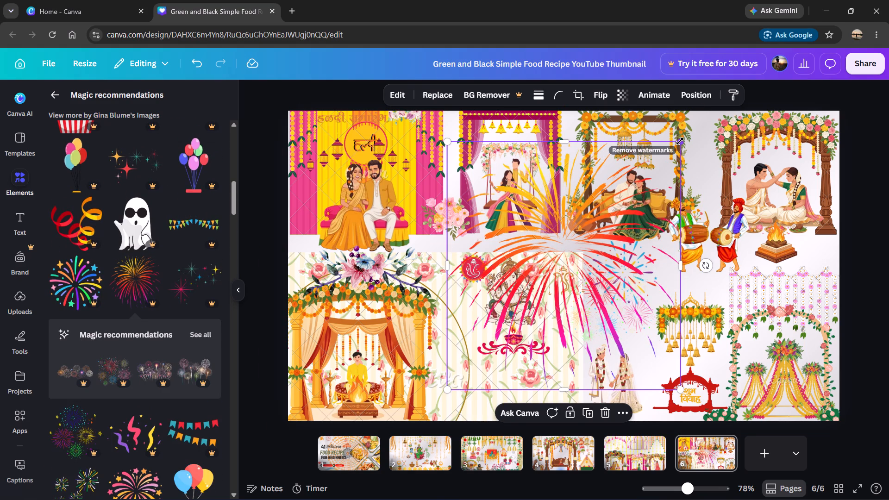
drag(680, 141, 539, 307)
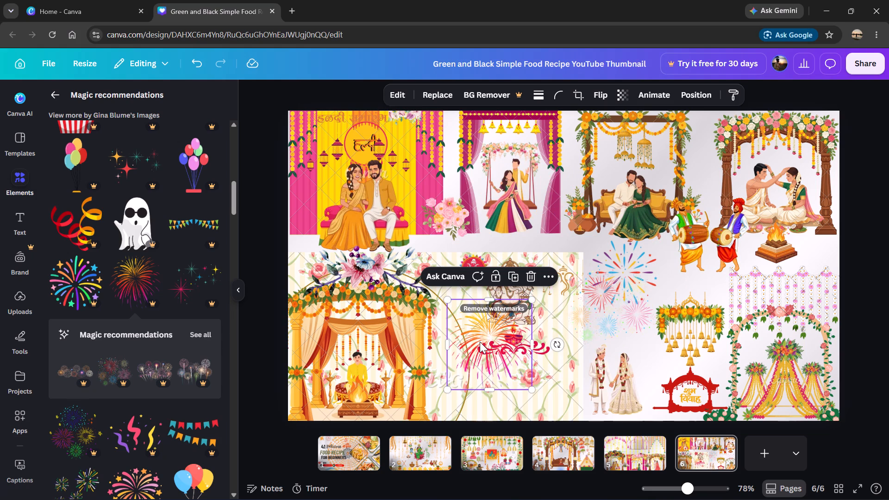
drag(480, 342, 609, 285)
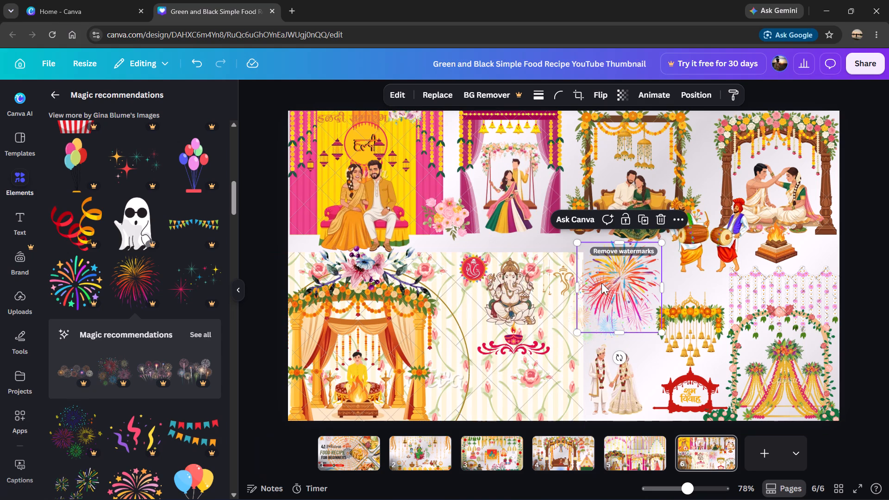
drag(608, 276, 607, 289)
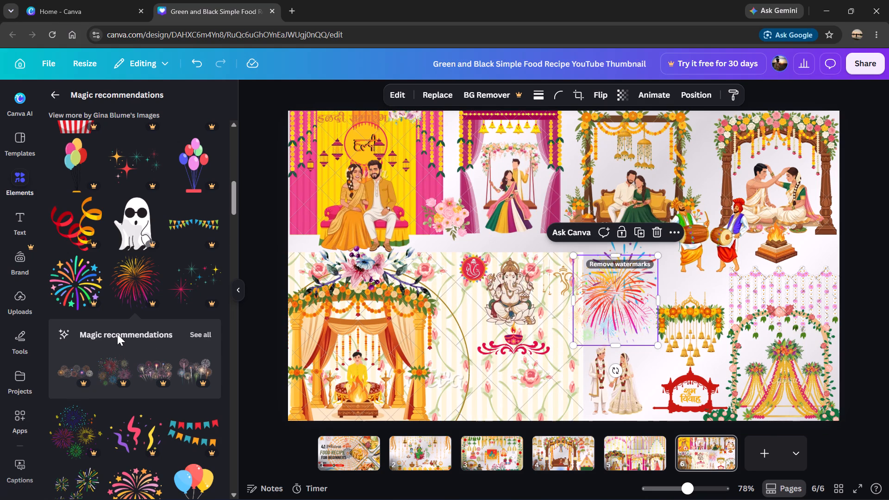
Return to the earlier wedding recommendations, add the hanging marigold garland with pink flowers, shrink it, and place it along the haldi backdrop's lower-left edge.
click(46, 87)
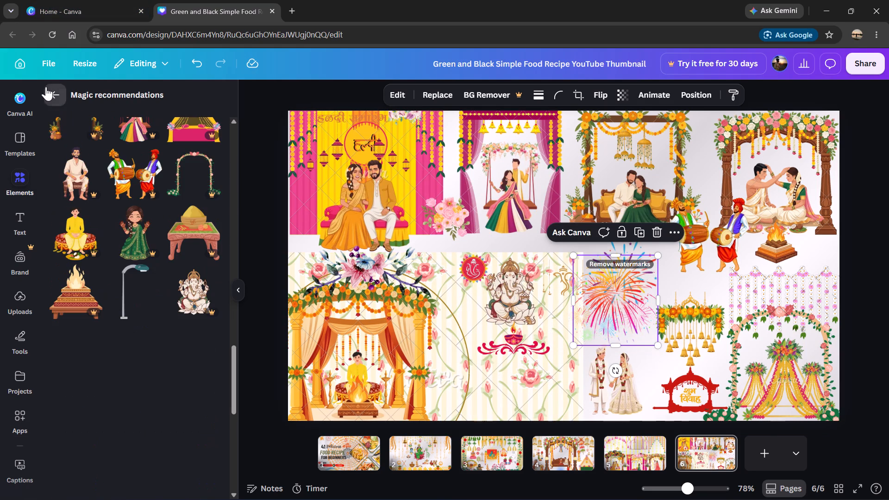
scroll(168, 285, down, 1)
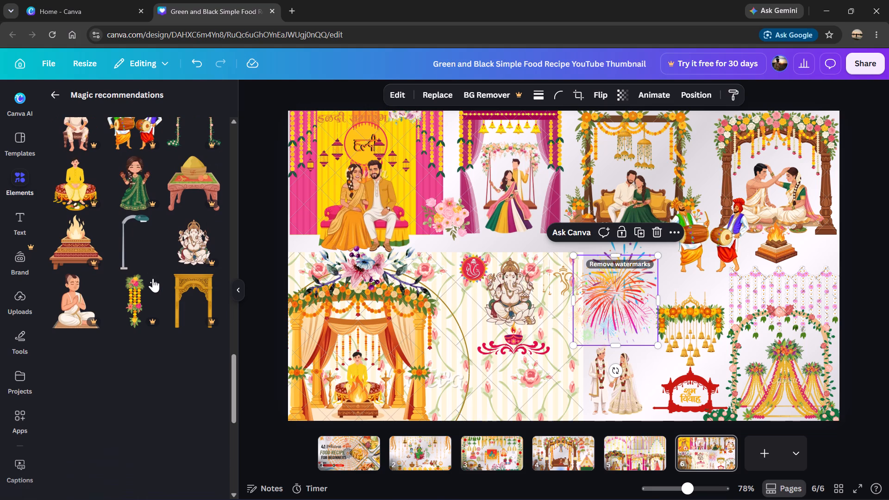
scroll(153, 278, down, 1)
click(129, 245)
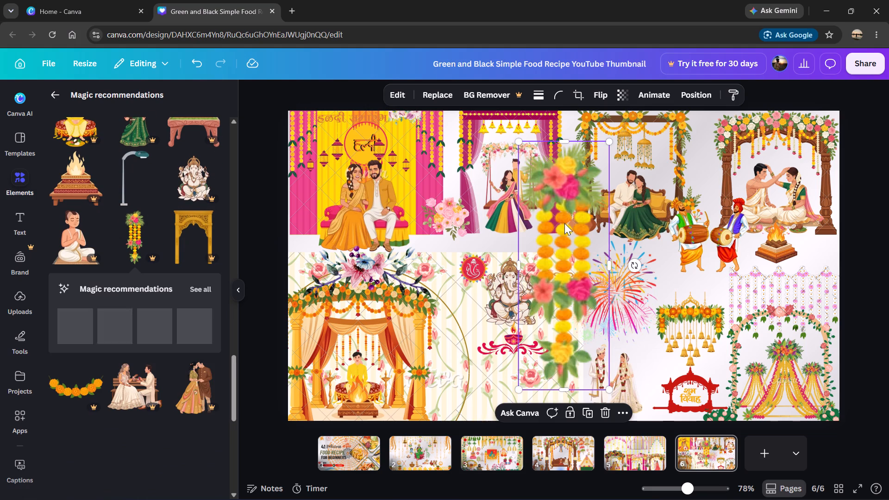
drag(611, 141, 566, 272)
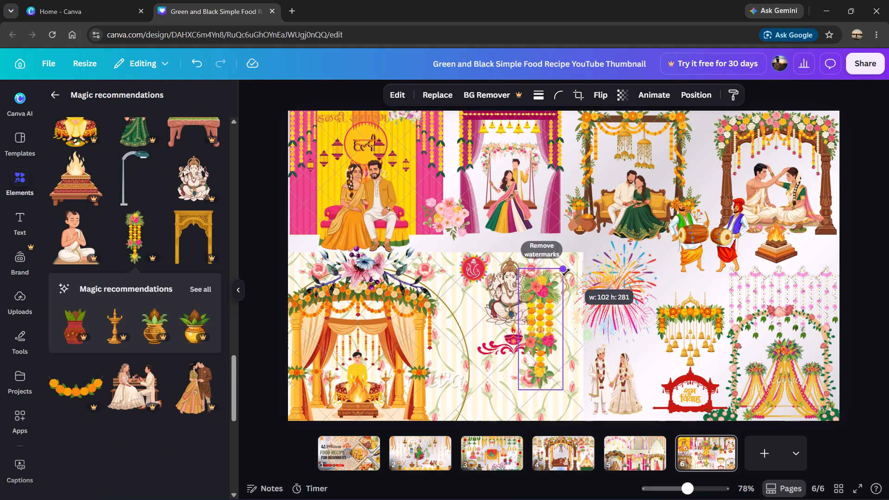
drag(566, 272, 552, 317)
drag(526, 350, 336, 171)
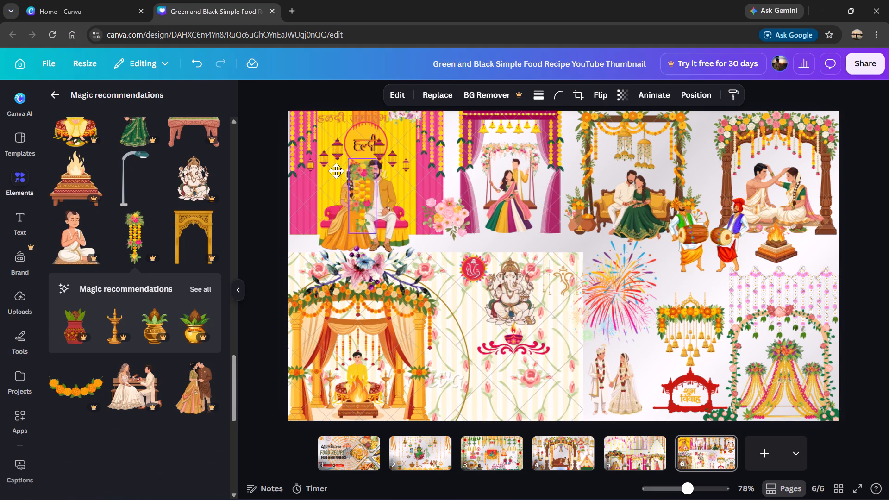
drag(336, 171, 297, 219)
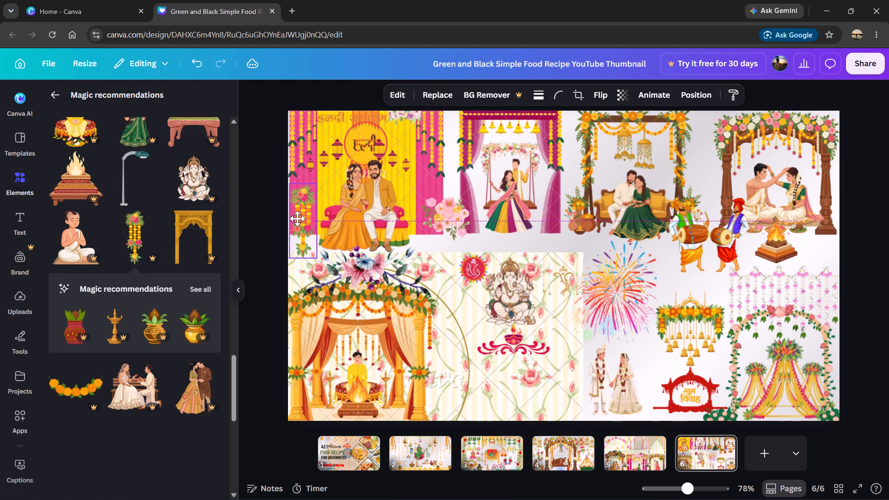
Nudge the hanging marigold garland slightly upward along the haldi backdrop's lower-left edge.
drag(297, 219, 297, 215)
click(263, 253)
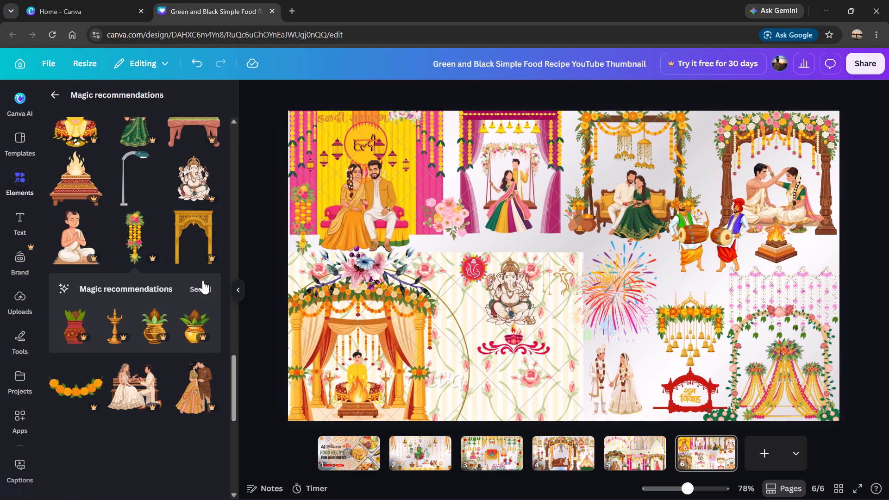
From the garland's full recommendations, add the tall brass oil lamp, shrink it, and place it at the page bottom beside the orange mandap.
click(201, 286)
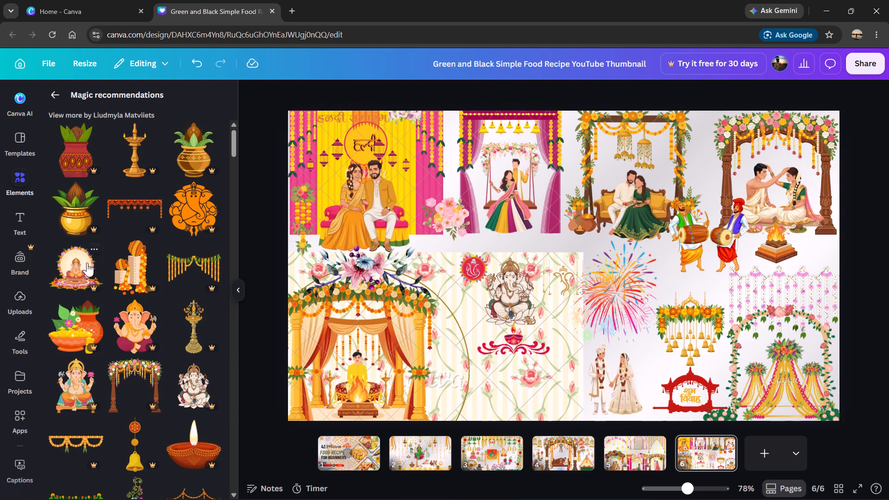
click(192, 311)
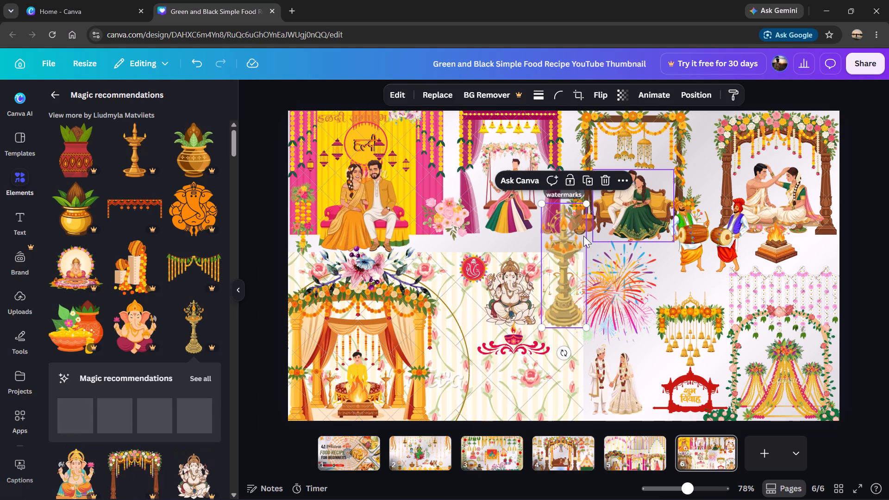
drag(568, 247, 466, 343)
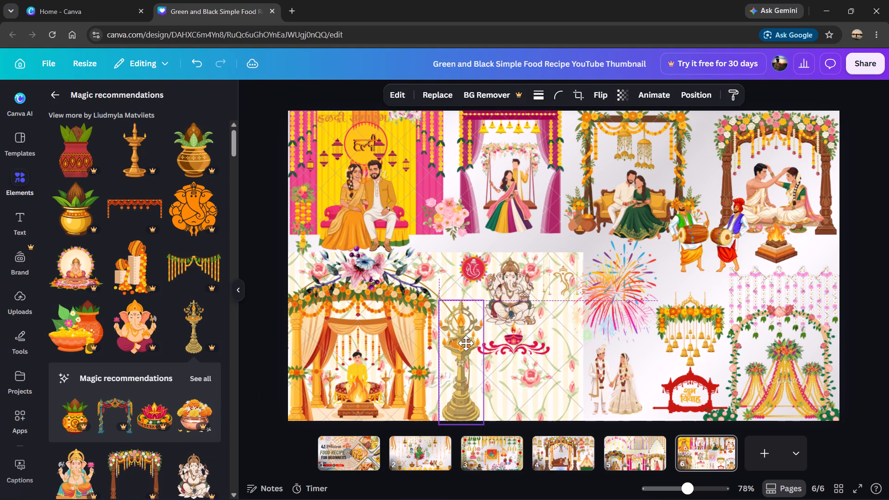
drag(466, 343, 466, 343)
drag(486, 302, 469, 352)
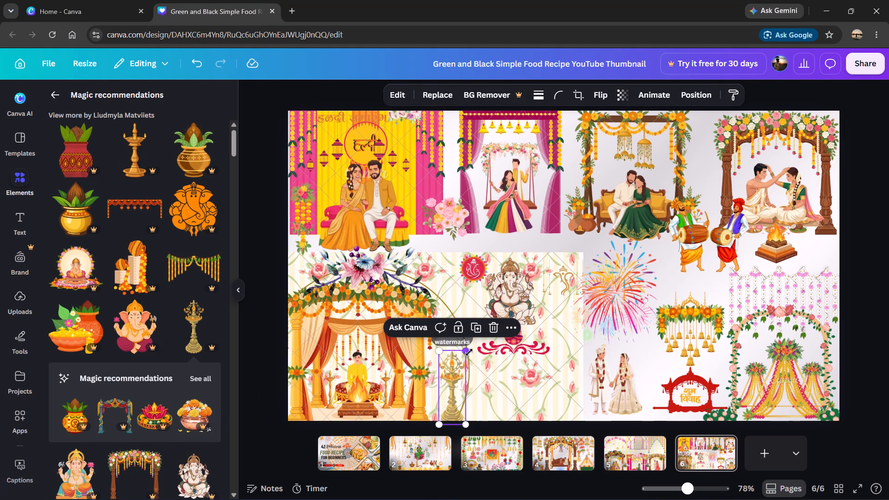
click(242, 366)
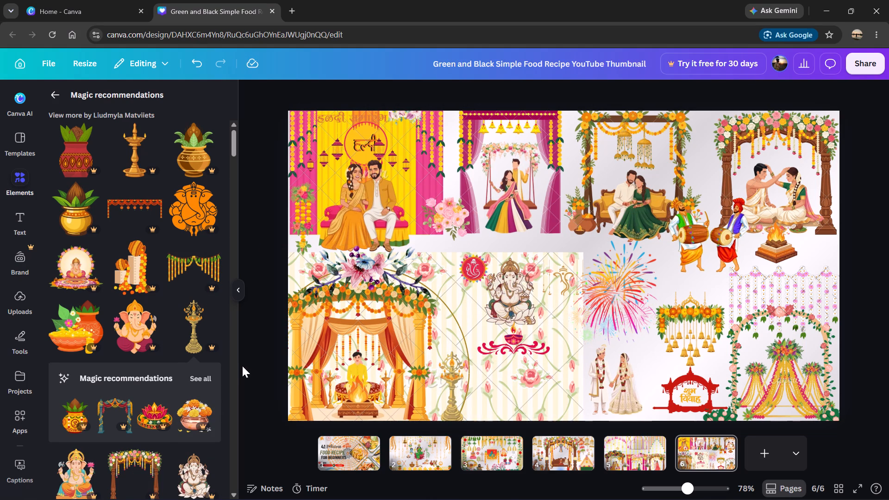
Add a second tall brass oil lamp and place it in the rose-patterned panel's lower-right corner, opposite the first.
click(185, 329)
drag(557, 251, 557, 370)
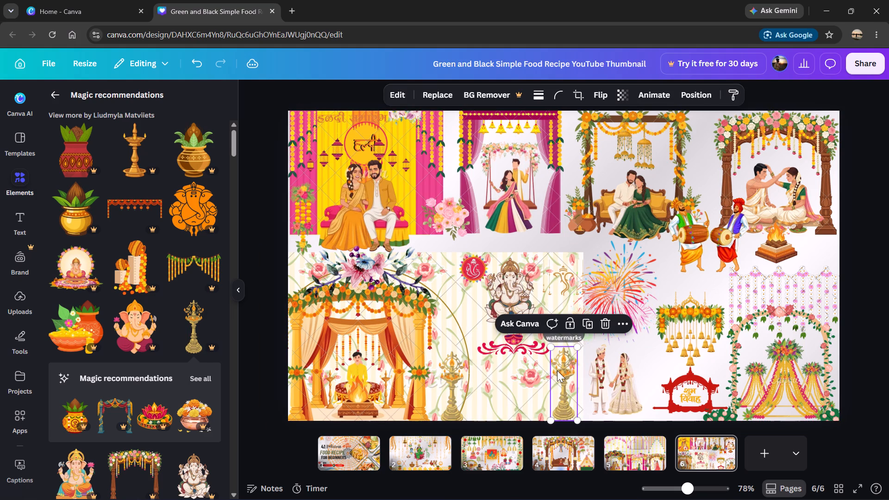
Add the pink lotus diya with marigolds, shrink it, and place it at the page bottom between the two brass lamps.
click(145, 417)
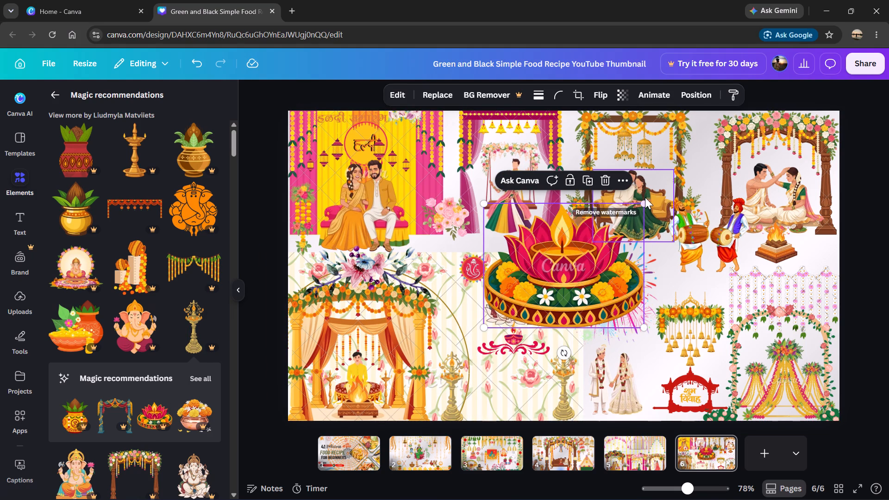
drag(646, 199, 609, 260)
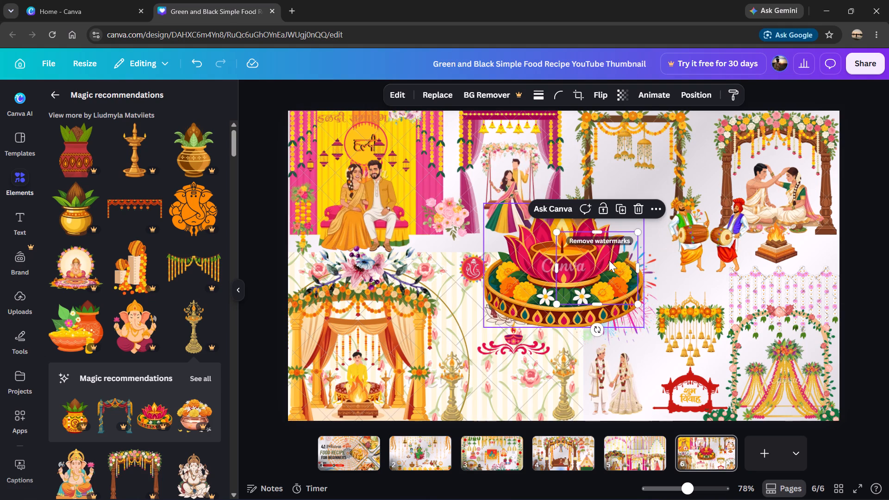
key(ctrl+z)
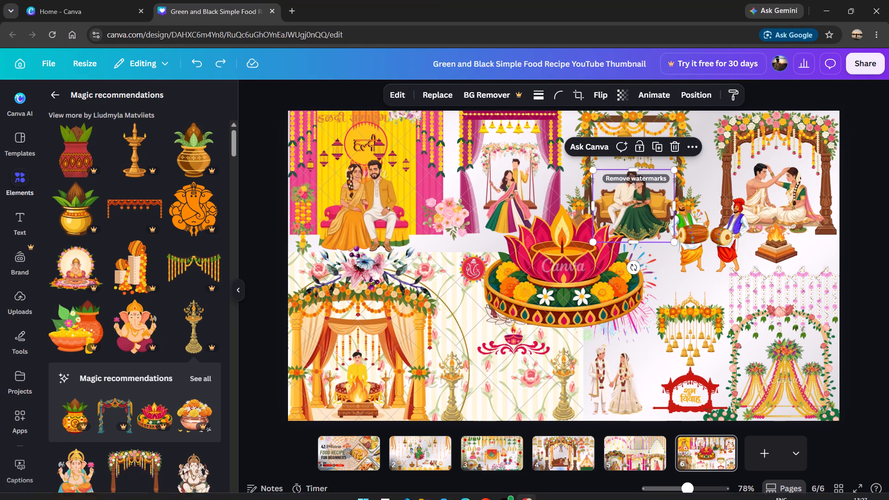
click(586, 278)
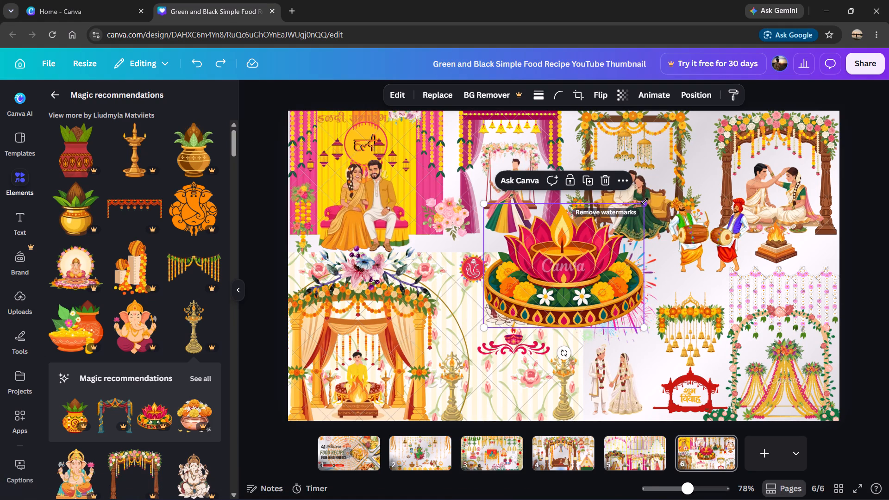
drag(644, 202, 564, 279)
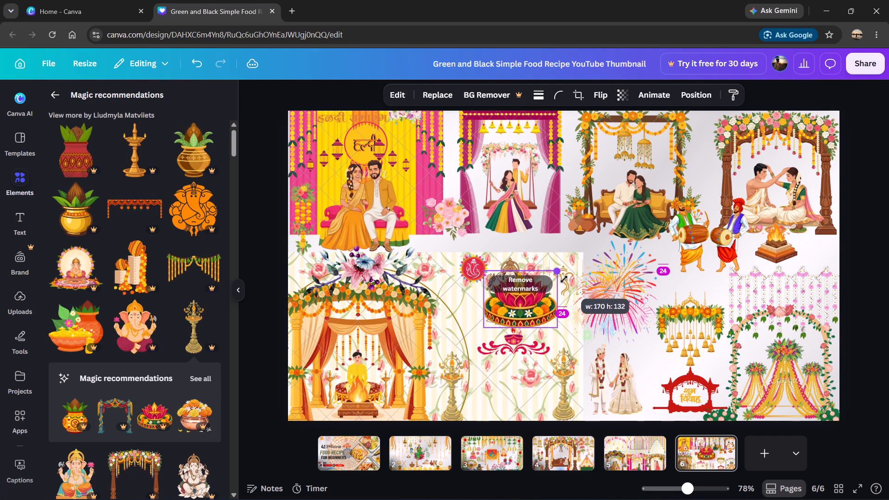
drag(564, 279, 560, 279)
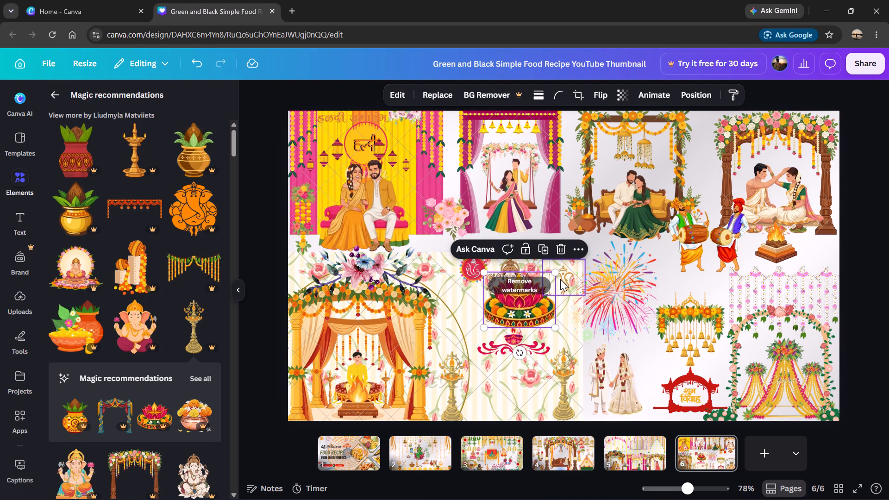
drag(531, 303, 519, 403)
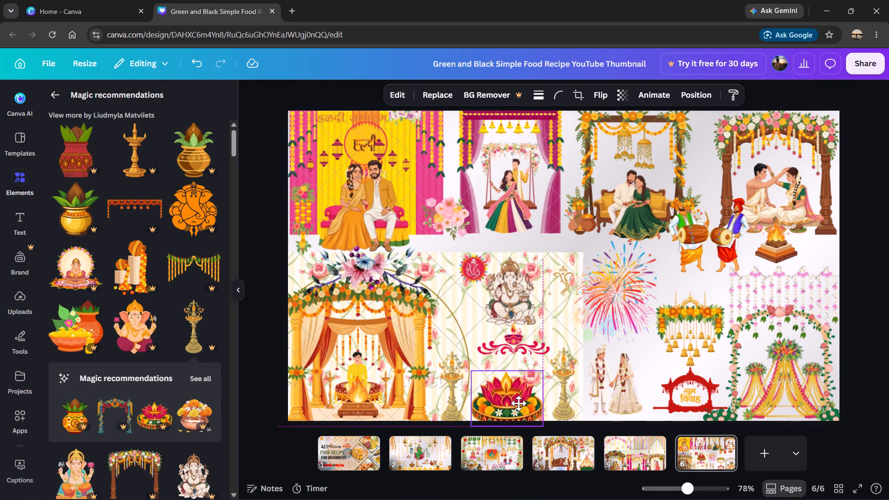
drag(519, 403, 520, 395)
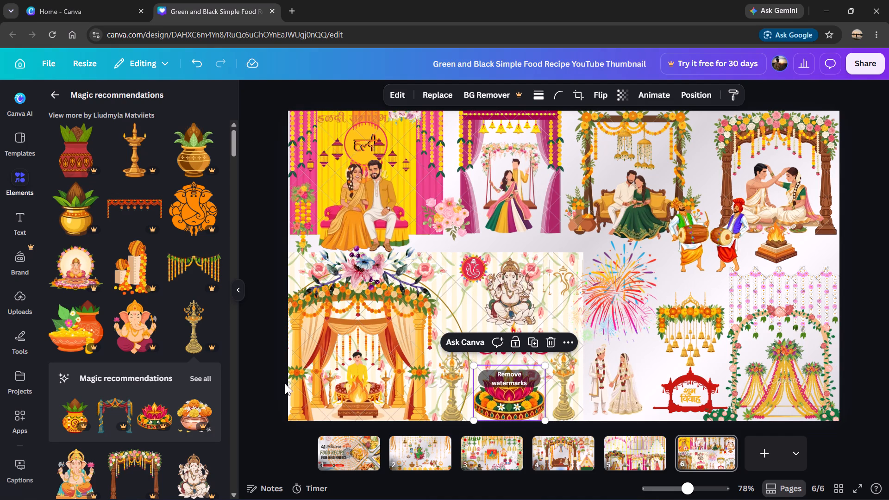
click(248, 380)
Browse the brass lamp's related recommendations for garlands and other hanging floral decorations.
scroll(177, 418, down, 1)
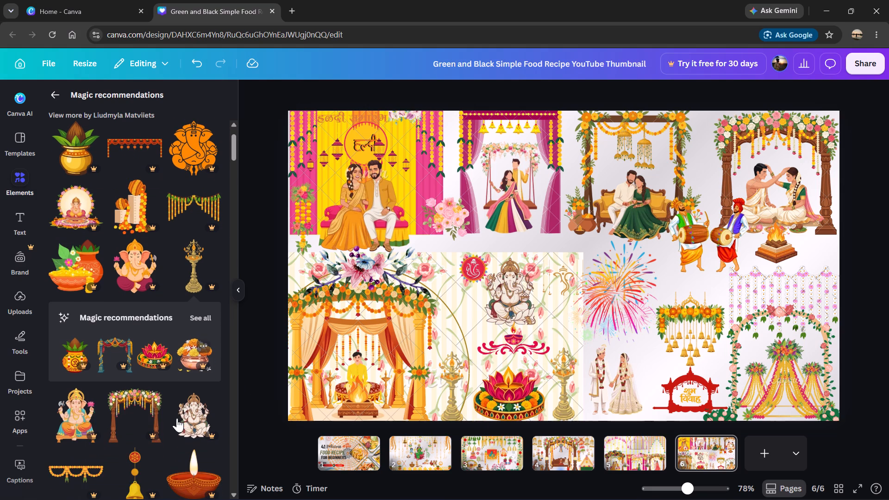
scroll(196, 334, down, 4)
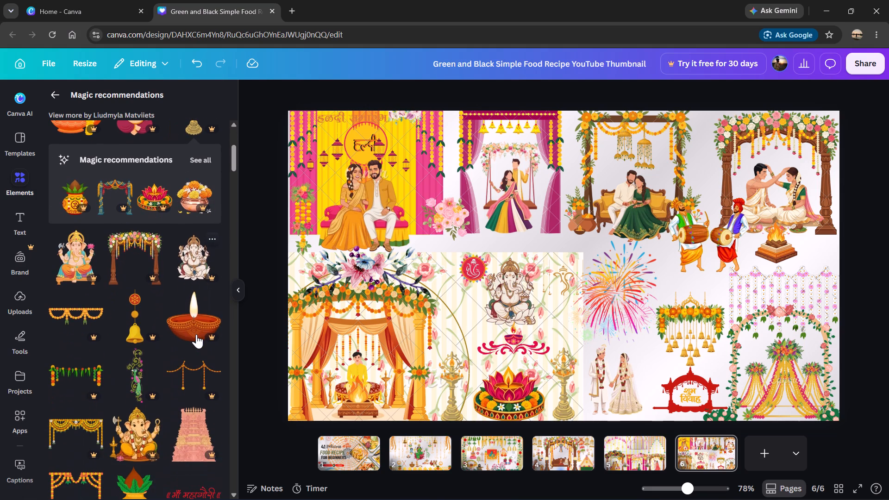
scroll(196, 334, down, 3)
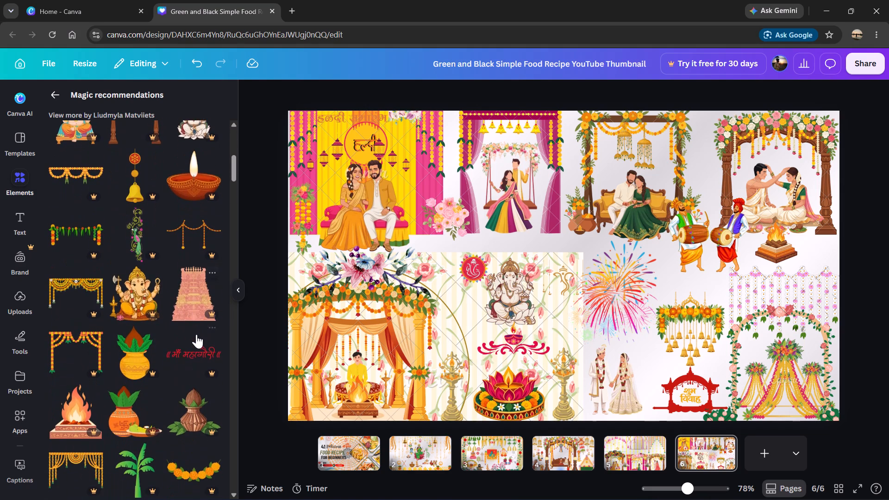
scroll(196, 334, down, 3)
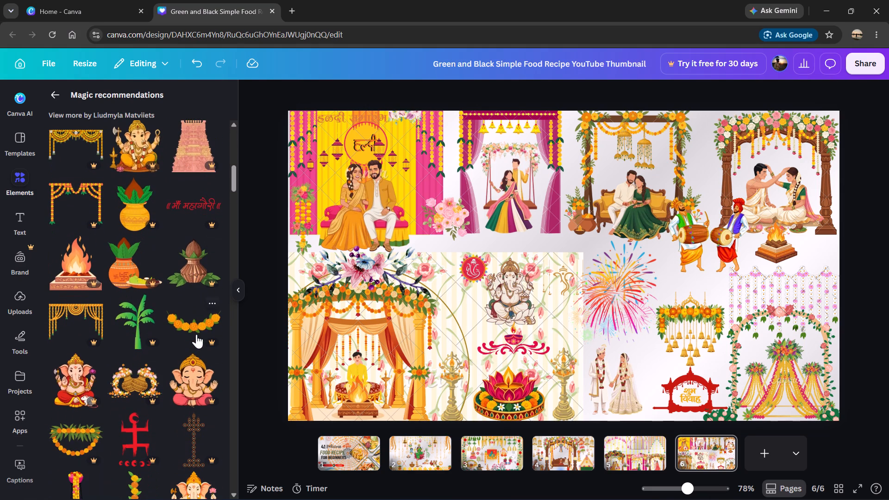
scroll(196, 334, down, 2)
scroll(183, 378, down, 3)
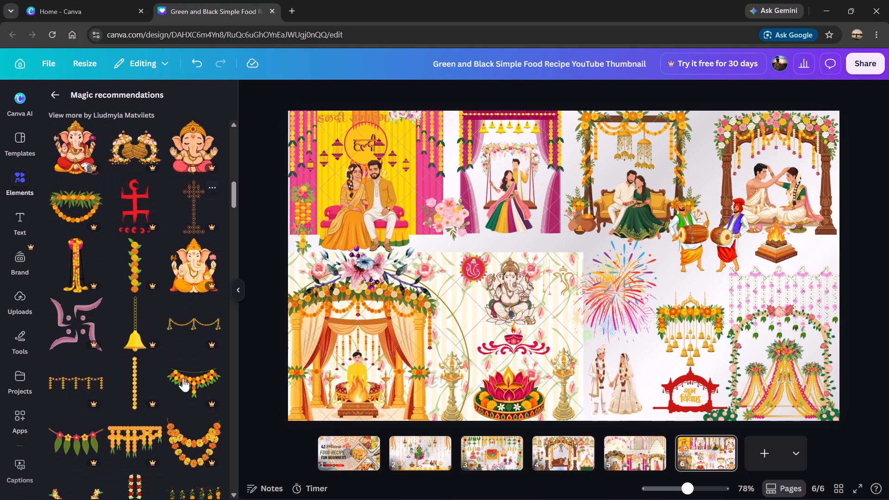
scroll(183, 378, down, 2)
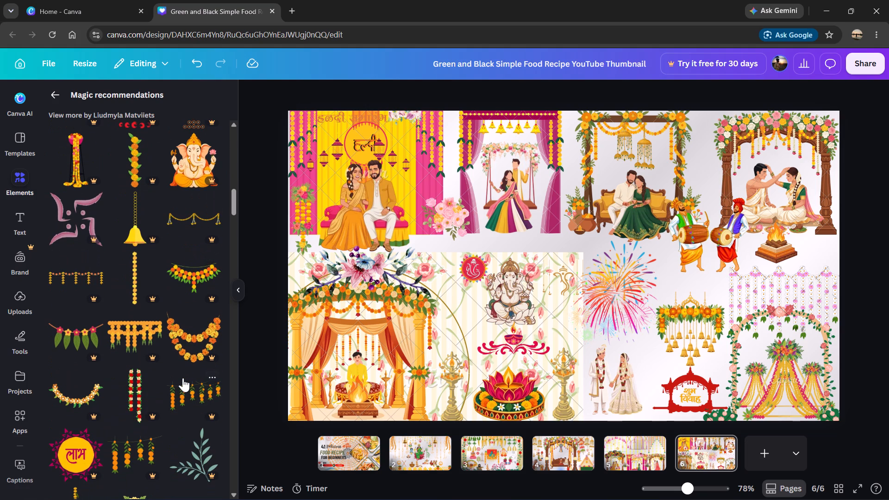
scroll(183, 378, down, 4)
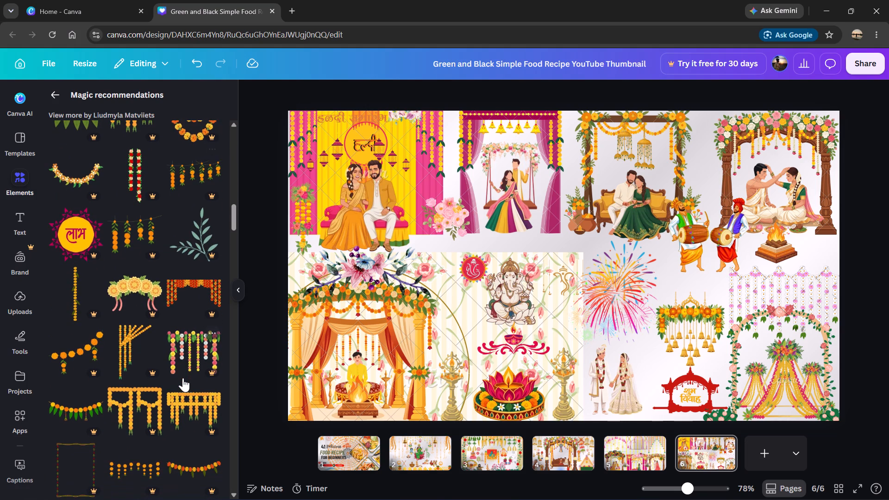
scroll(184, 368, down, 6)
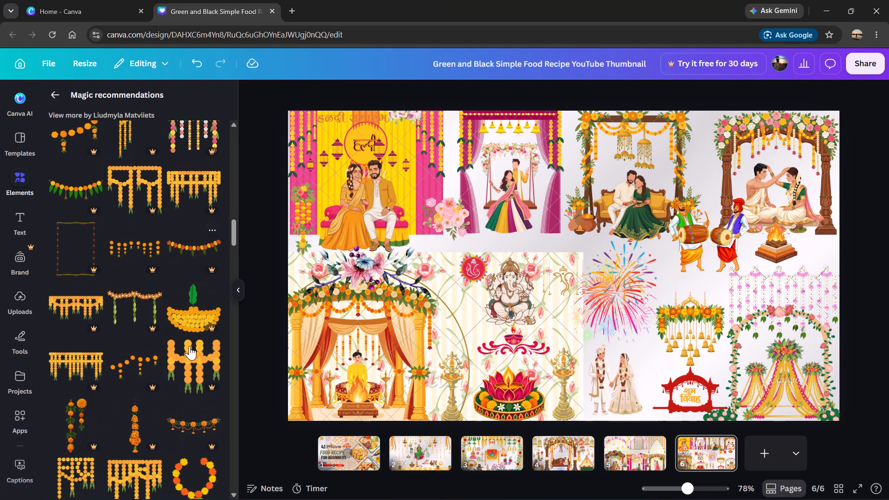
scroll(189, 346, down, 5)
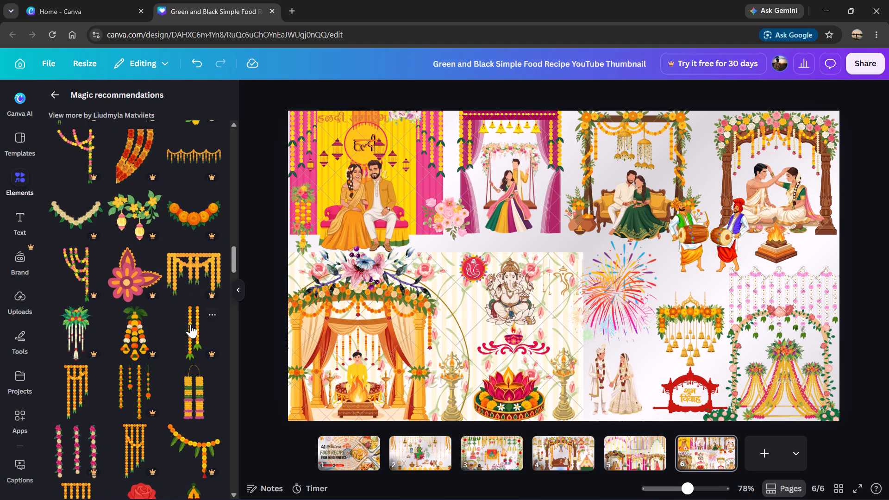
scroll(190, 324, up, 3)
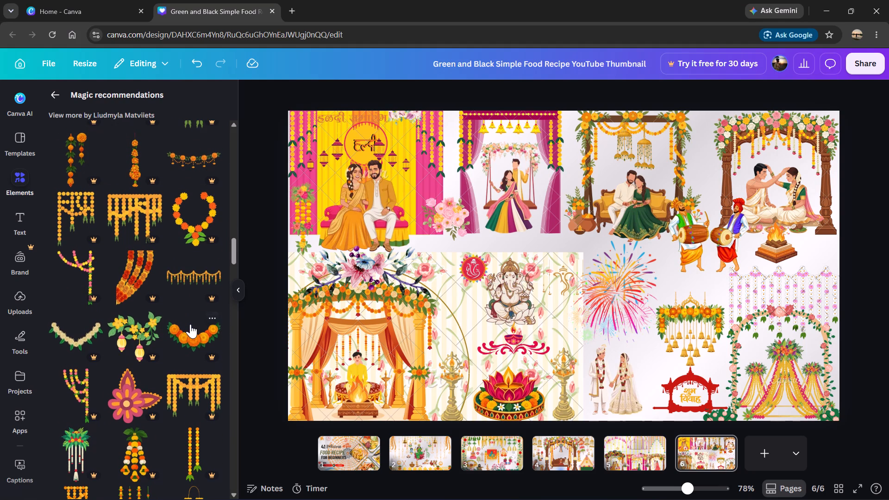
scroll(190, 322, down, 1)
Add the yellow-flower branch with hanging lanterns, shrink it, and place it at the page top between the sofa couple's frame and the ceremony mandap.
click(125, 273)
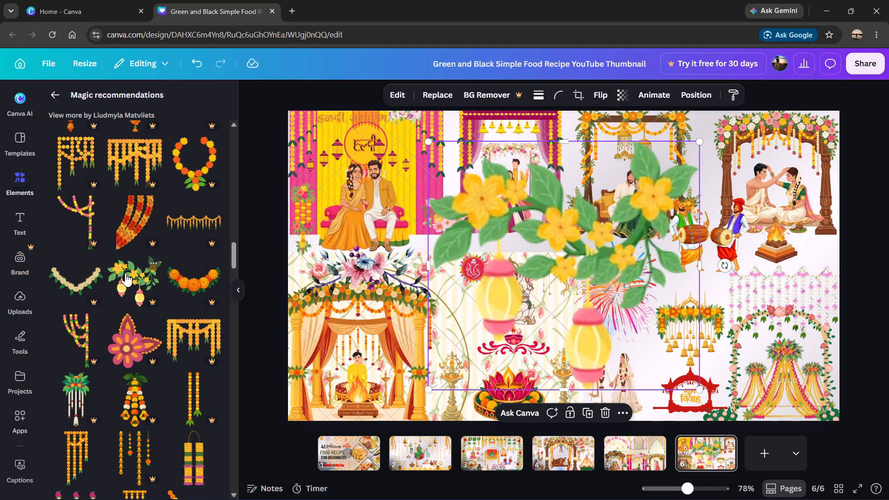
drag(699, 142, 641, 199)
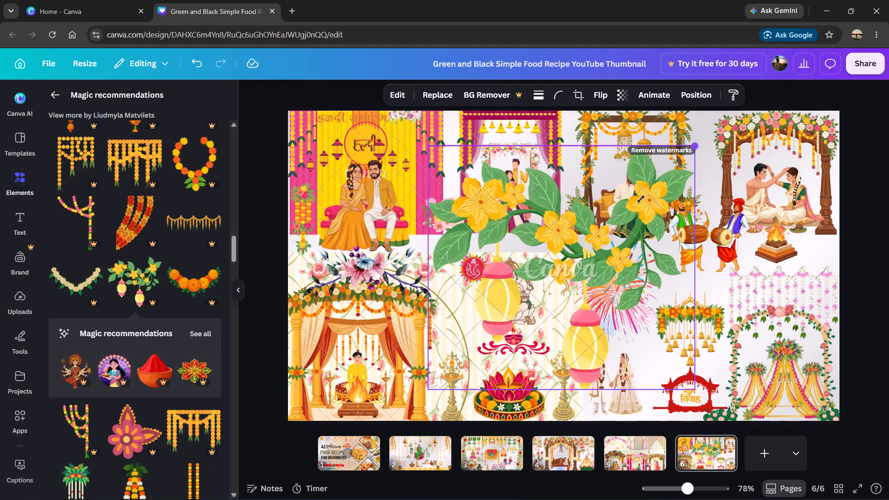
drag(641, 199, 490, 294)
drag(456, 344, 662, 140)
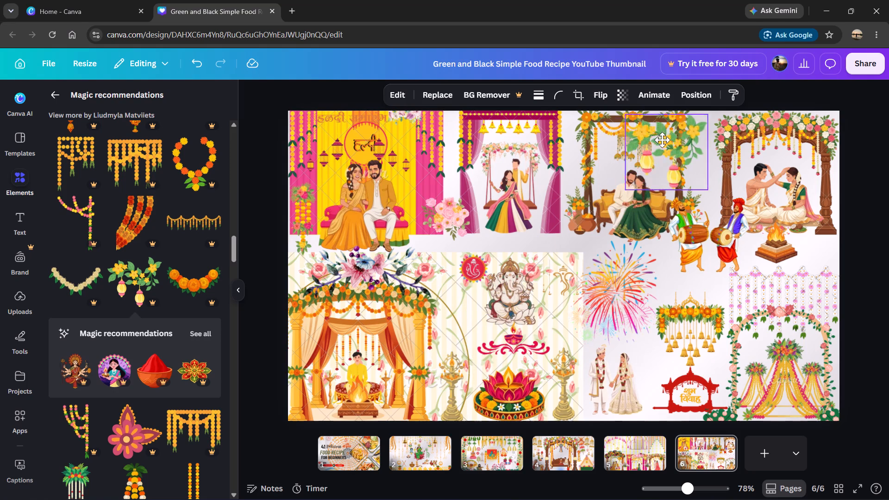
drag(662, 140, 678, 135)
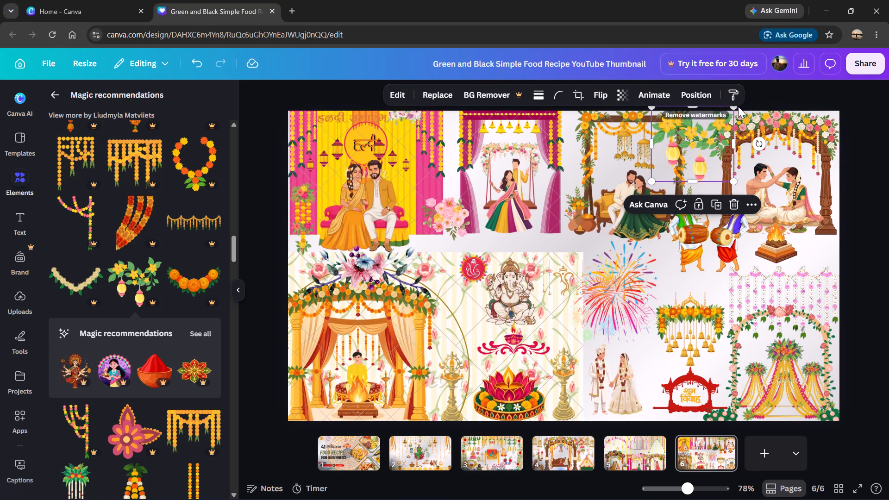
drag(733, 109, 710, 145)
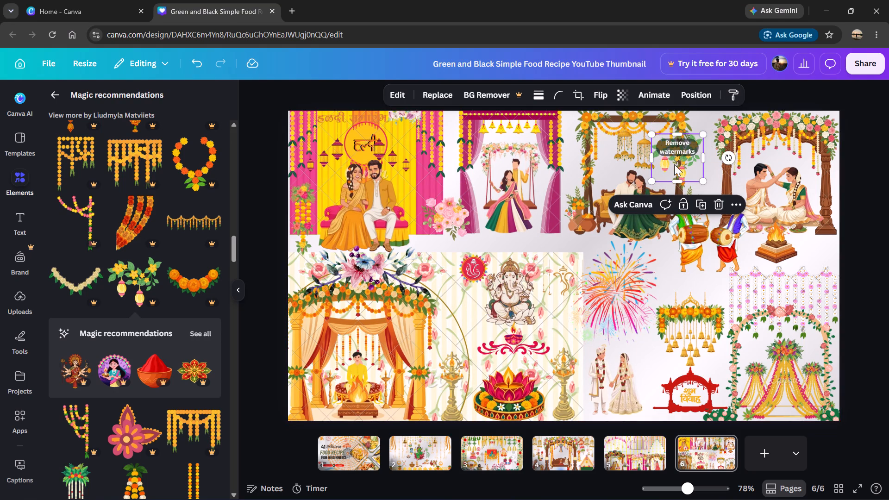
drag(671, 168, 696, 144)
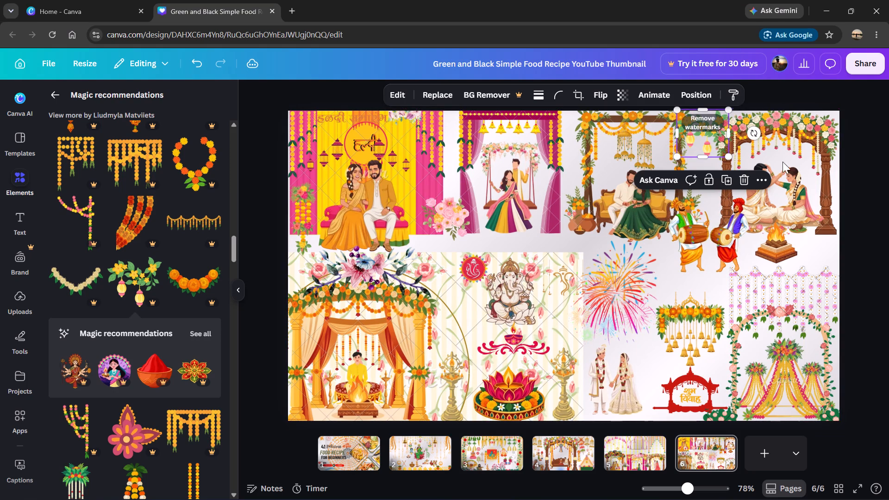
click(858, 204)
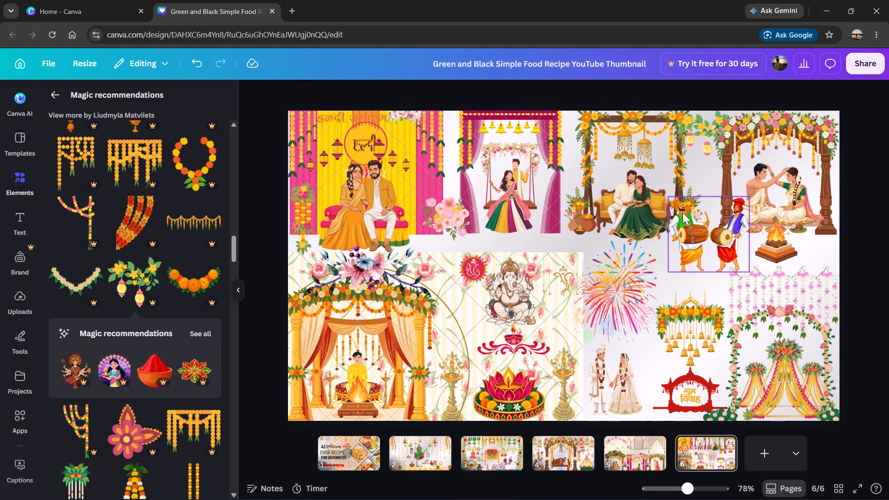
Add the marigold hanging with green leaves, shrink it, and place it at the page top between the purple swing backdrop and the sofa couple's frame.
scroll(219, 421, down, 2)
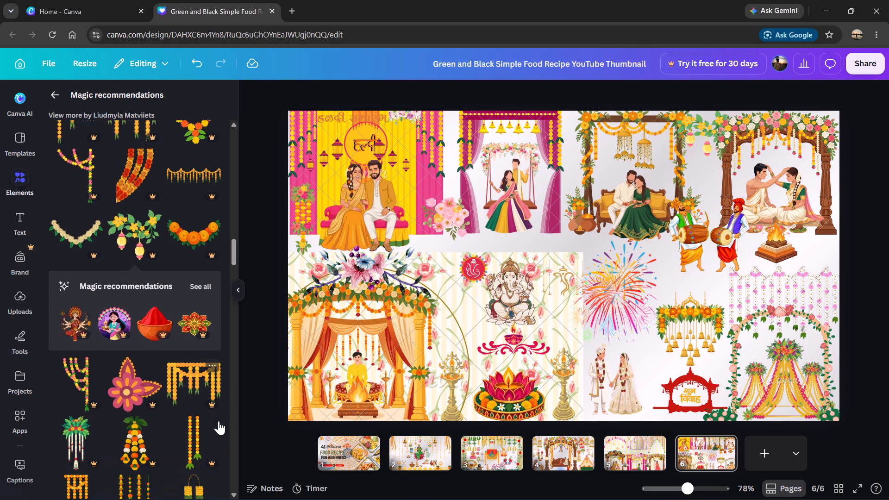
scroll(219, 421, down, 3)
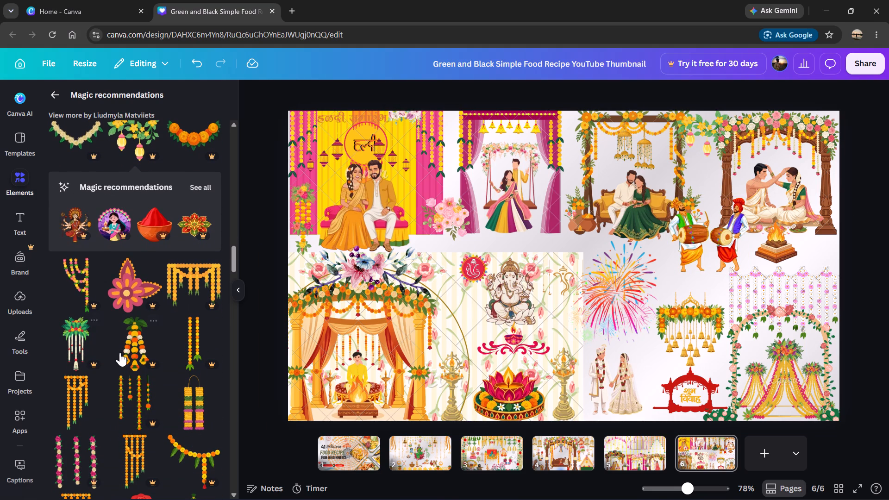
click(124, 352)
drag(559, 233, 569, 147)
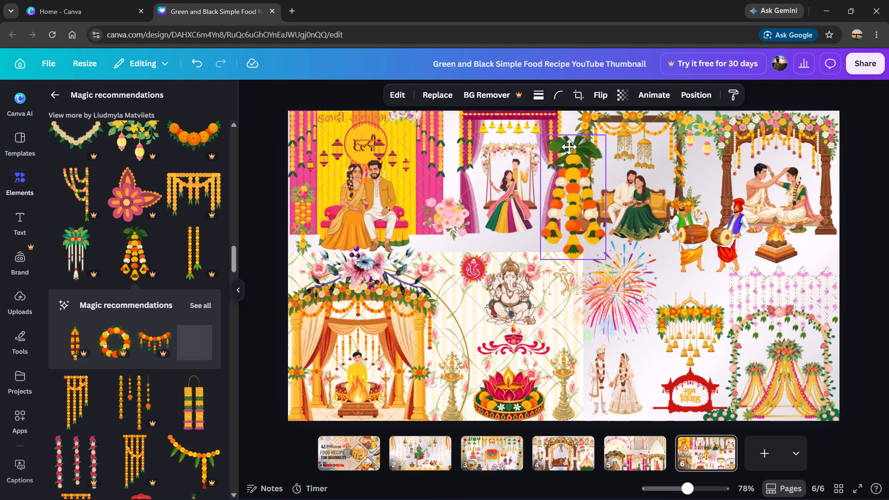
drag(569, 147, 569, 131)
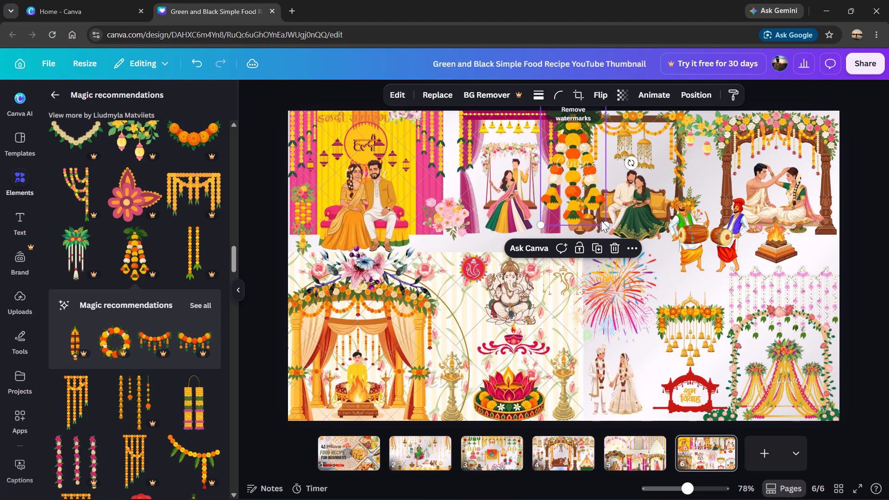
drag(607, 223, 582, 154)
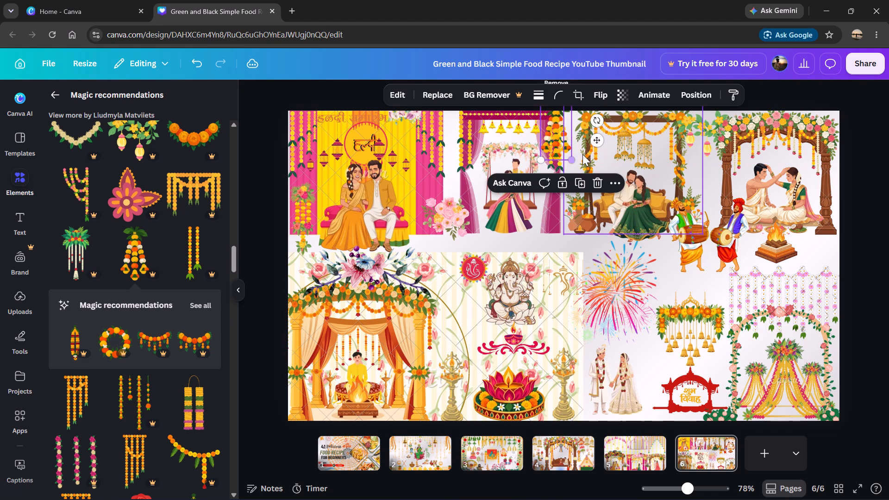
drag(556, 135, 572, 143)
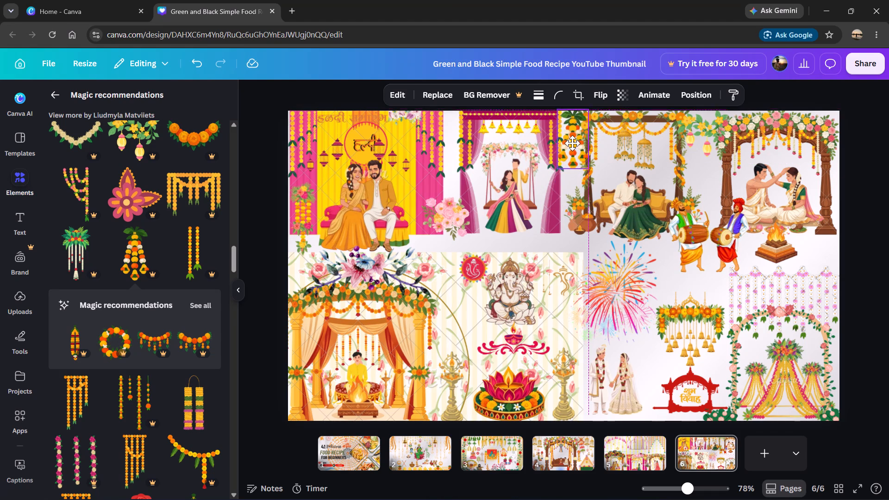
drag(572, 143, 572, 146)
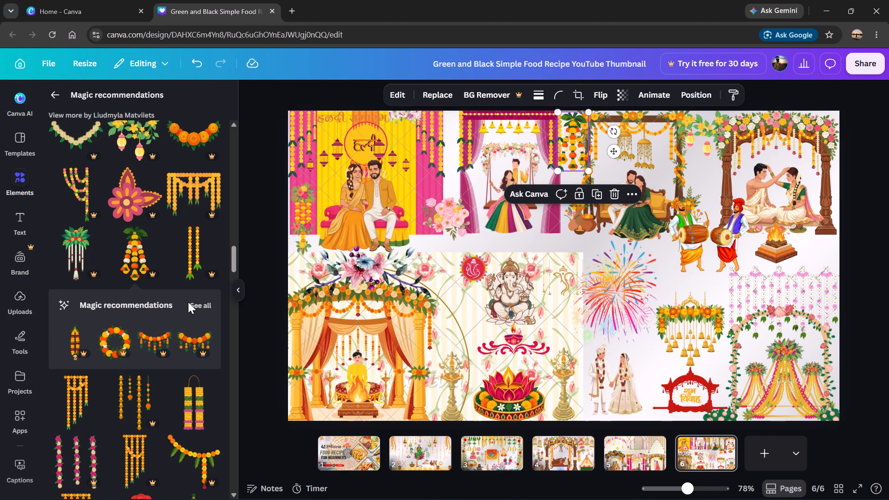
Add the palm-leaf hanging with white flower strings, shrink it, and place it at the page top between the yellow haldi backdrop and the purple swing backdrop.
click(62, 238)
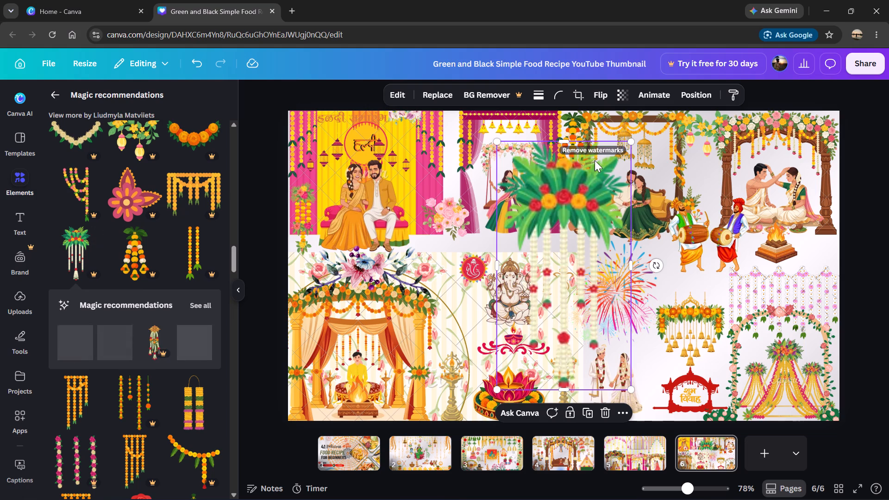
drag(629, 145, 532, 331)
drag(513, 363, 451, 150)
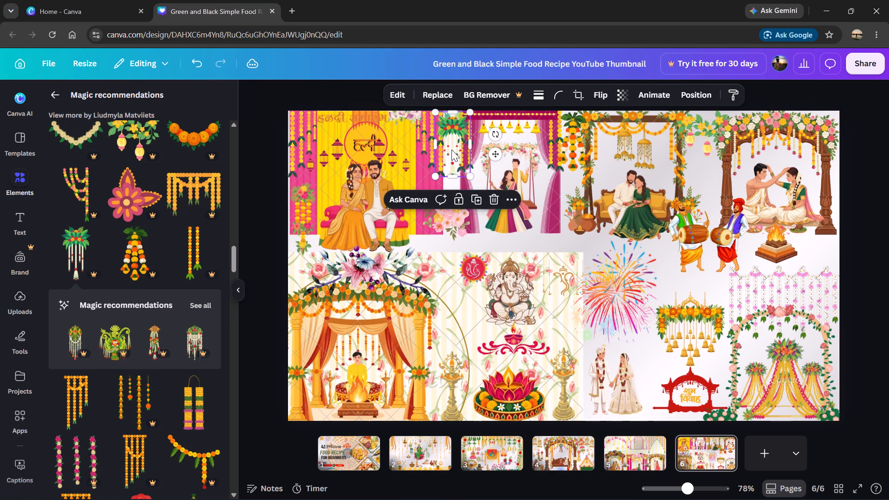
click(856, 245)
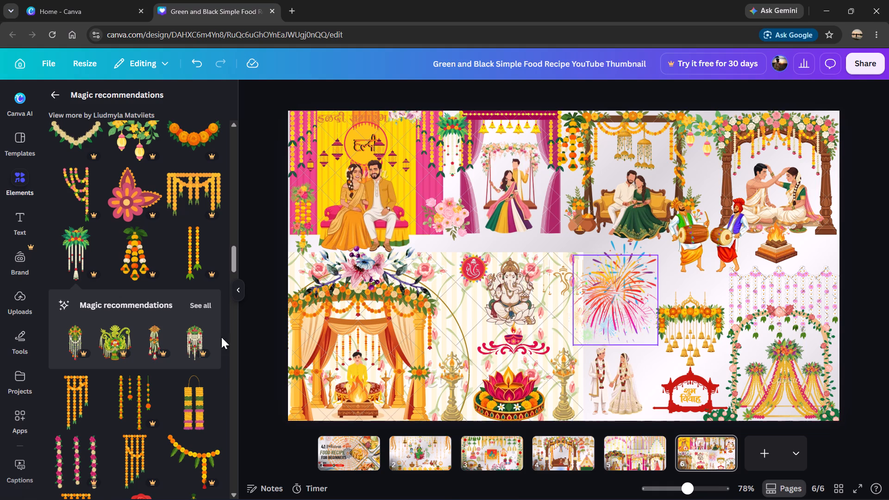
Add the green palm-leaf peacock arrangement with flower strings, shrink it, and place it above the drummers, beneath the hanging lanterns.
click(107, 337)
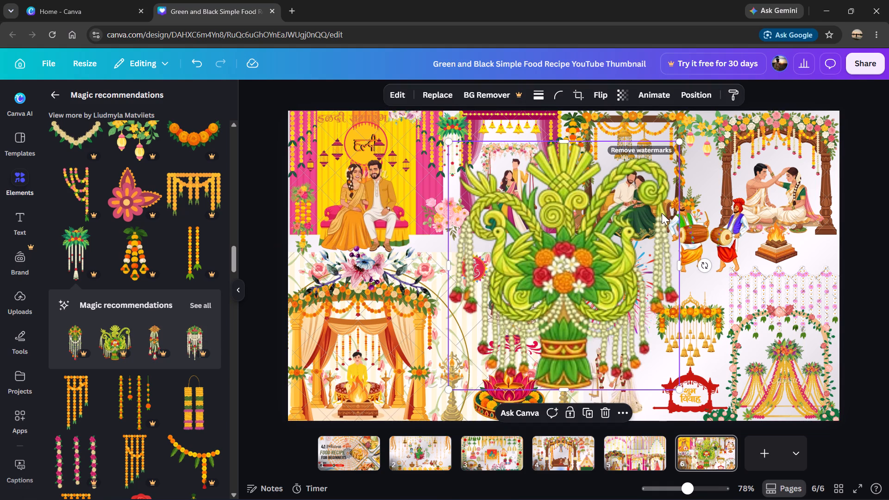
drag(680, 144, 564, 312)
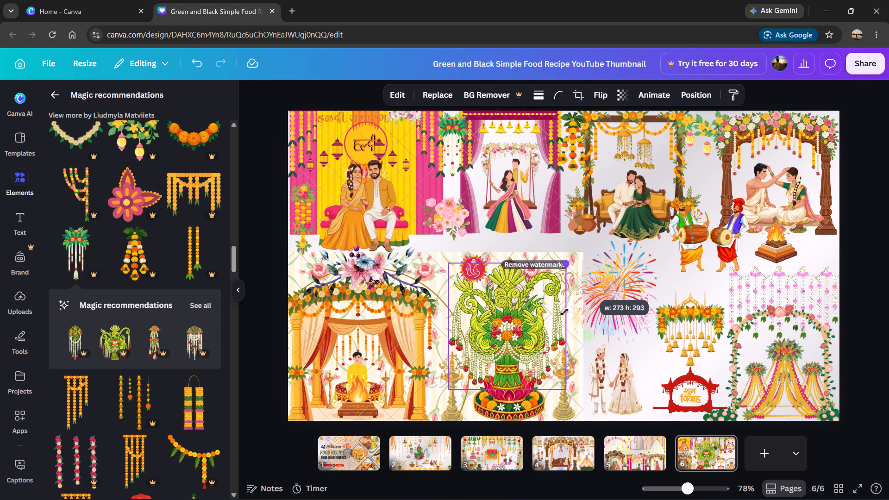
drag(564, 312, 525, 349)
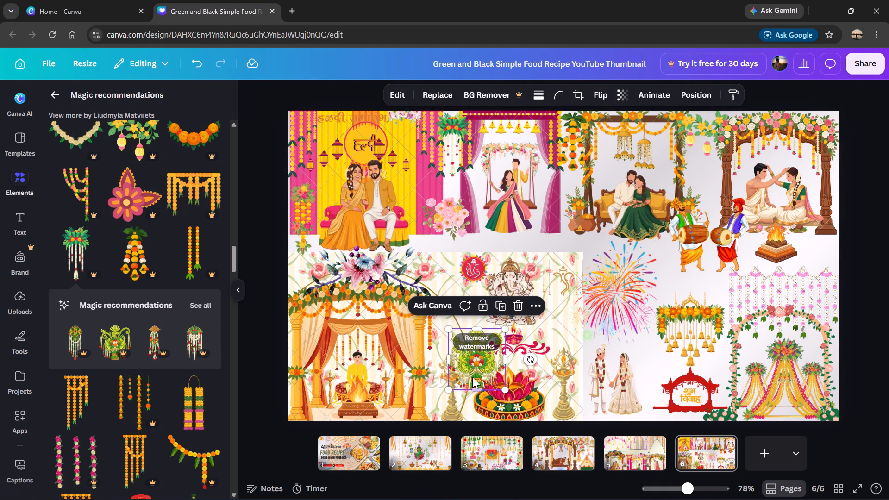
drag(471, 367, 697, 178)
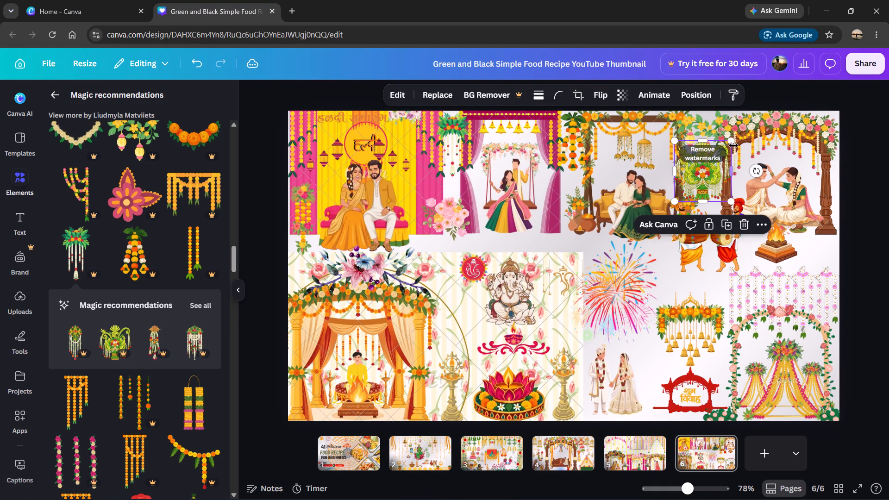
drag(731, 142, 722, 162)
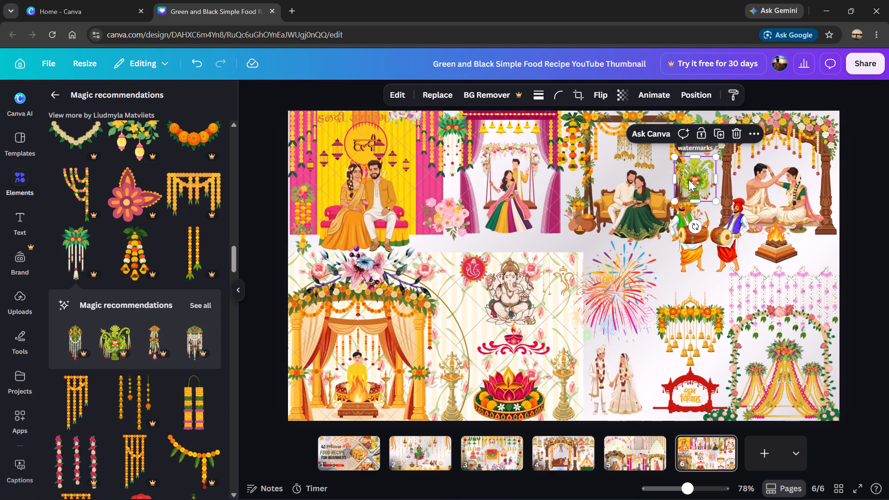
drag(689, 180, 703, 177)
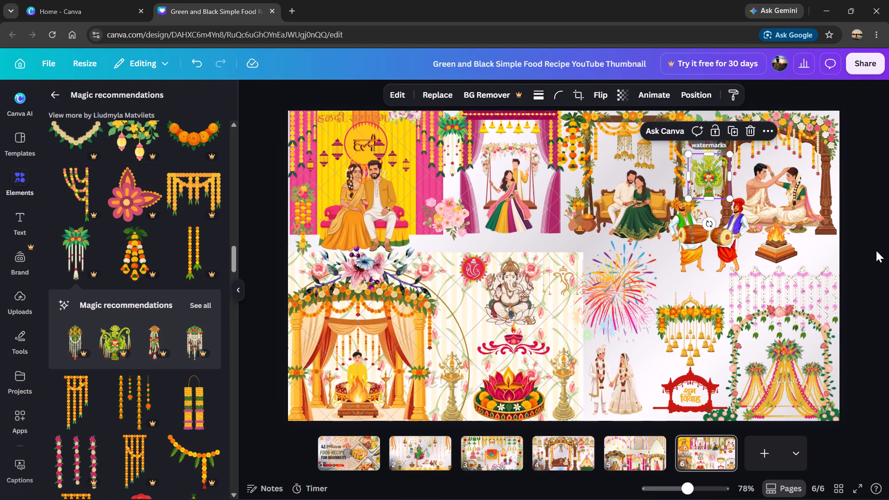
click(886, 256)
Browse the remaining magic recommendations for more garlands, flowers and Ganesha graphics.
scroll(118, 380, down, 3)
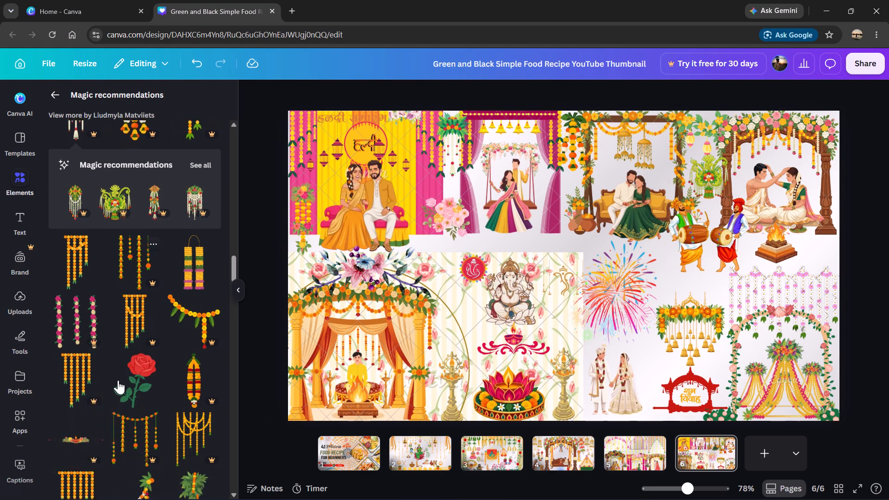
scroll(118, 380, down, 3)
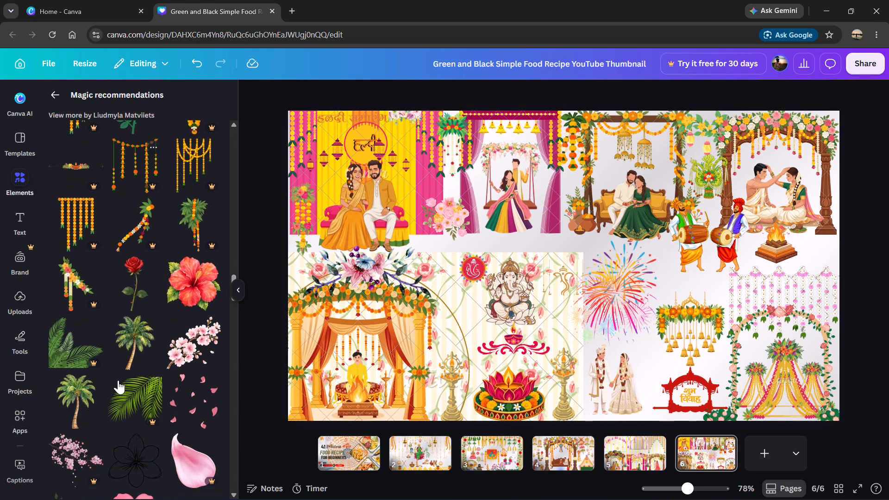
scroll(118, 380, down, 4)
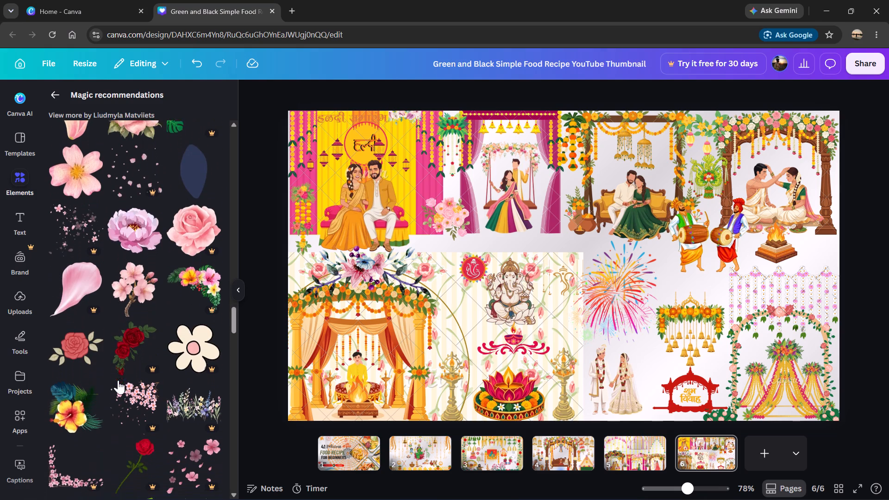
scroll(163, 424, down, 5)
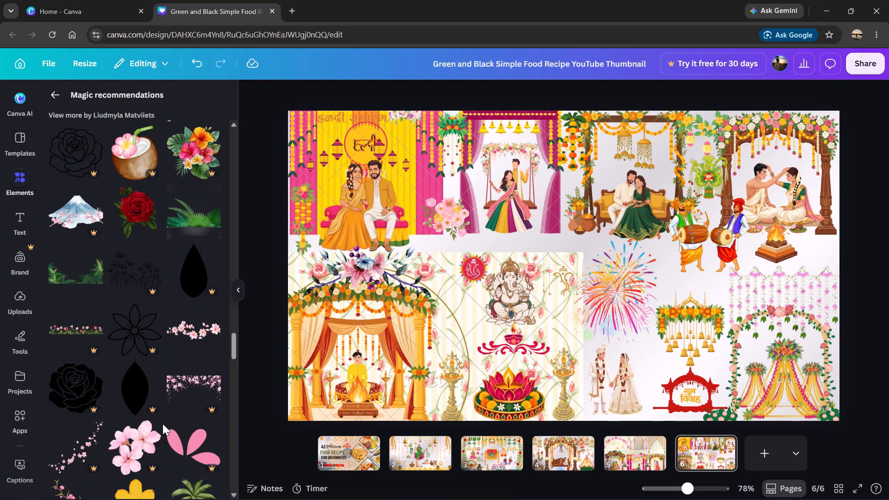
scroll(163, 424, down, 5)
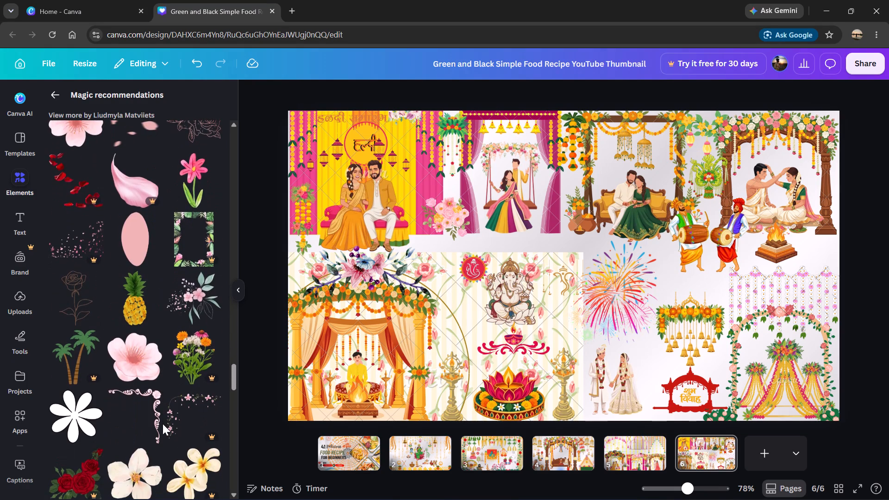
scroll(163, 424, down, 6)
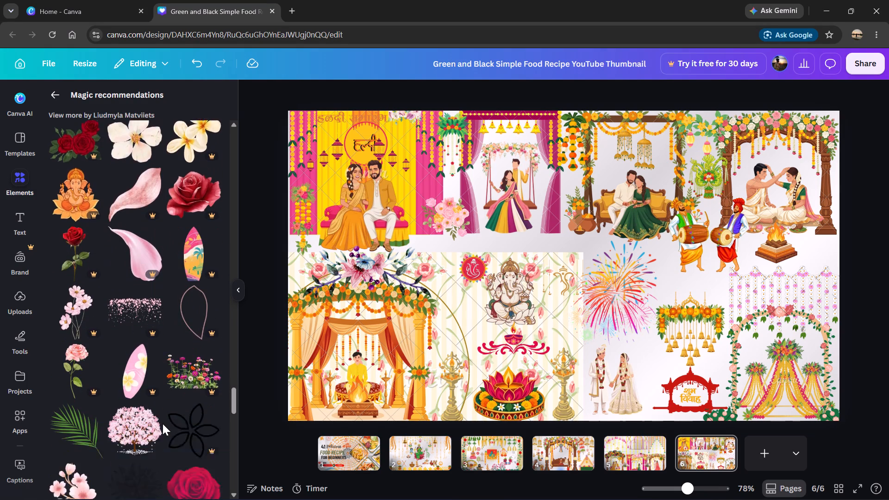
scroll(163, 424, down, 1)
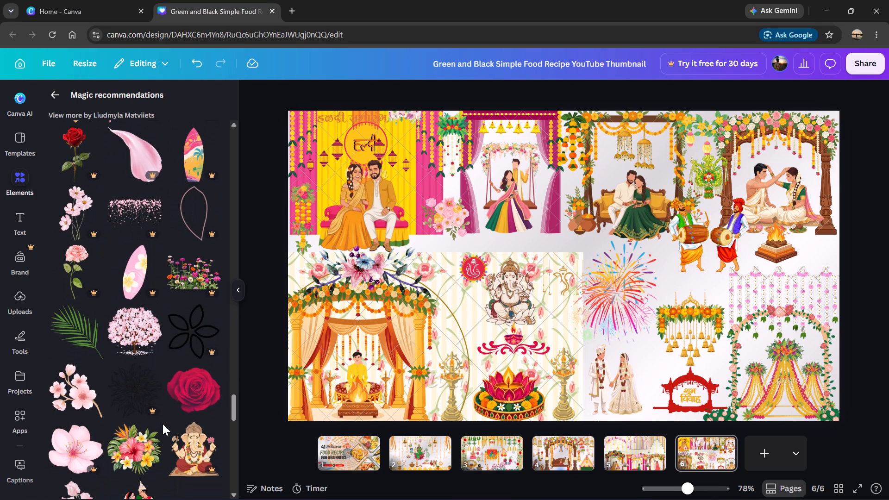
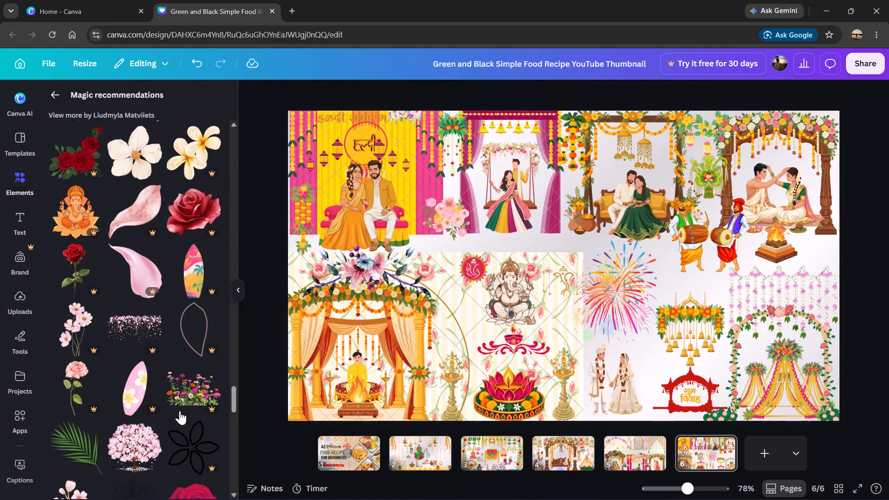
On page 5, add the couple in red-and-white traditional wear holding a leaf, shrink it, and place it among the marigold hangings above the sangeet arch.
scroll(191, 399, down, 5)
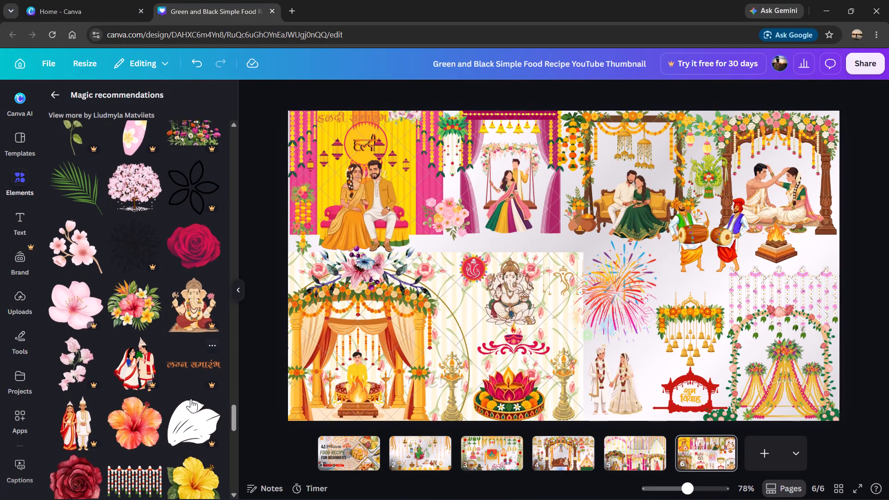
scroll(191, 399, down, 2)
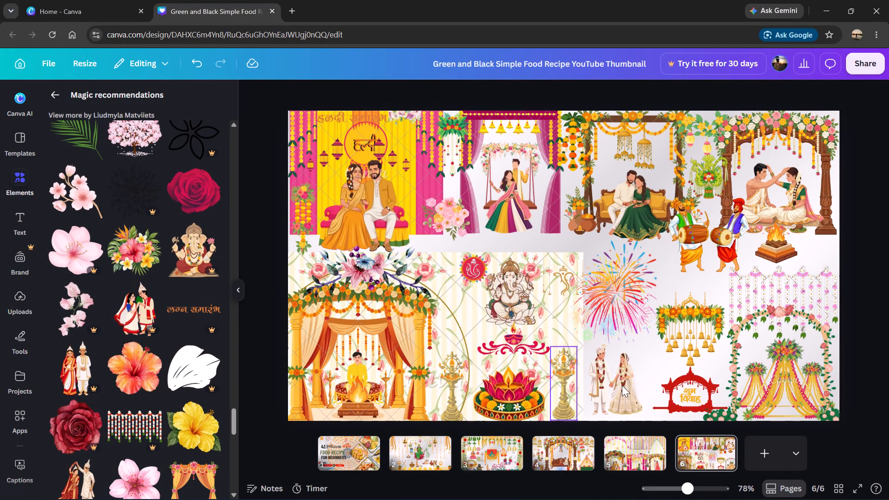
click(642, 459)
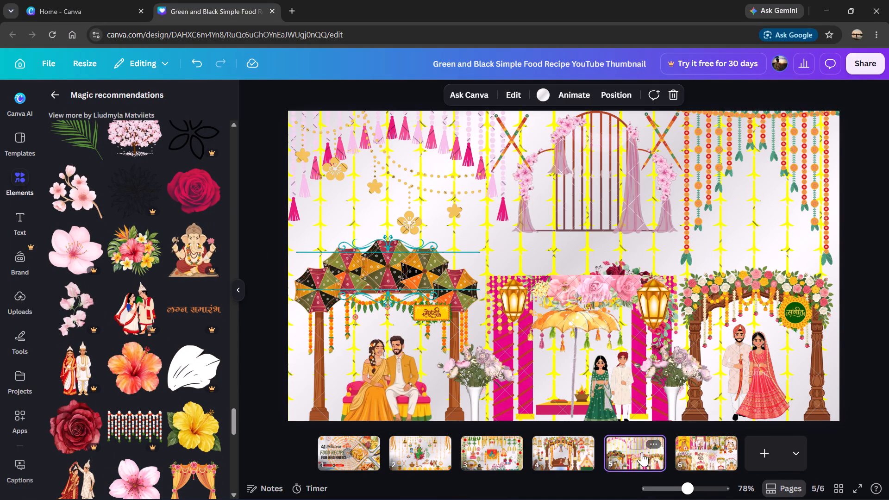
scroll(143, 326, up, 1)
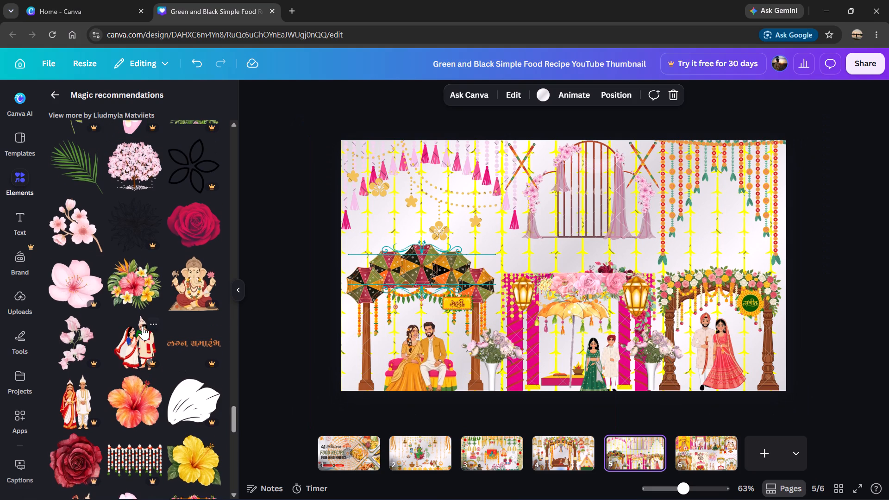
scroll(143, 326, up, 2)
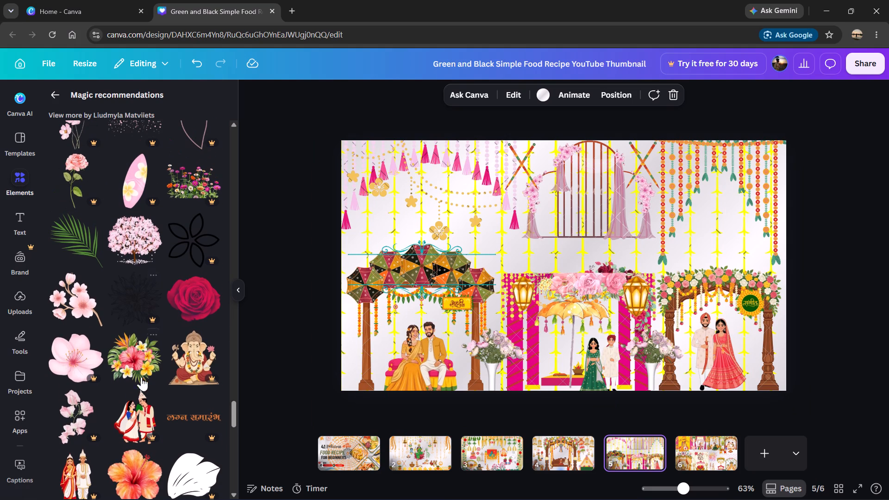
click(129, 415)
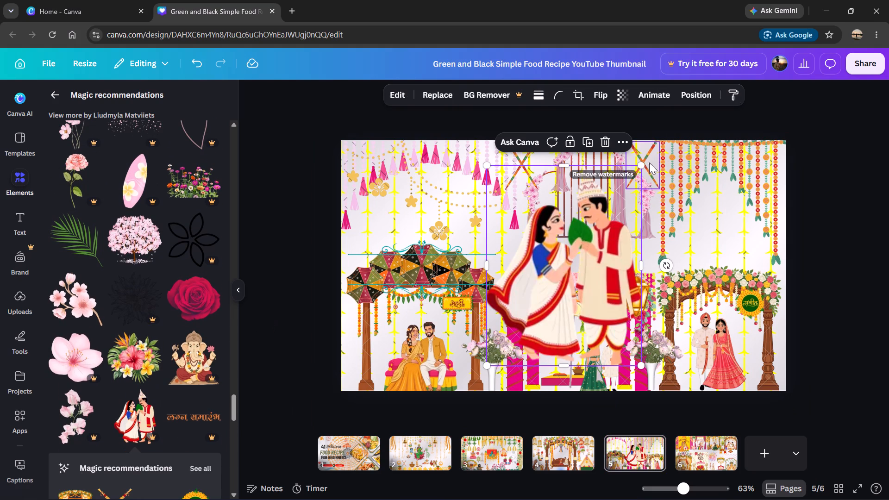
drag(644, 162, 568, 295)
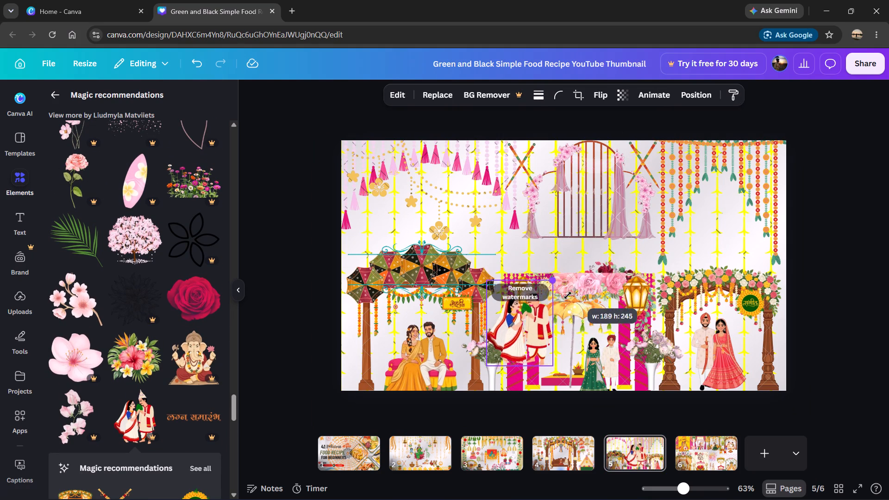
drag(568, 295, 568, 292)
drag(532, 321, 728, 218)
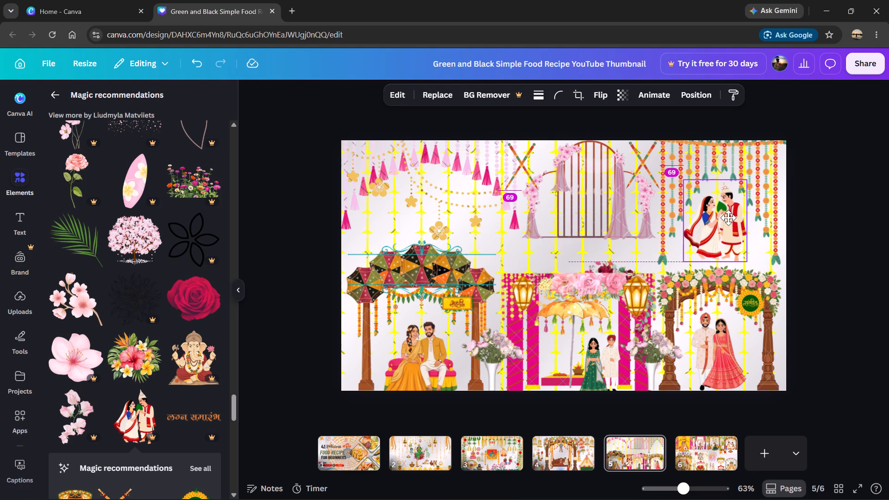
drag(728, 218, 729, 218)
click(835, 260)
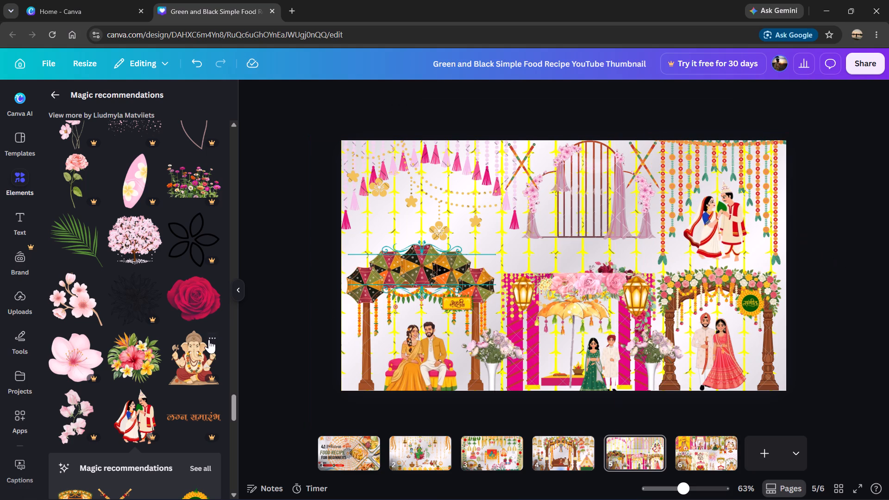
Add the crossed red-and-gold wedding trumpets, shrink them, and place them between the patchwork umbrella canopy and the draped floral gate.
scroll(183, 423, down, 3)
click(103, 352)
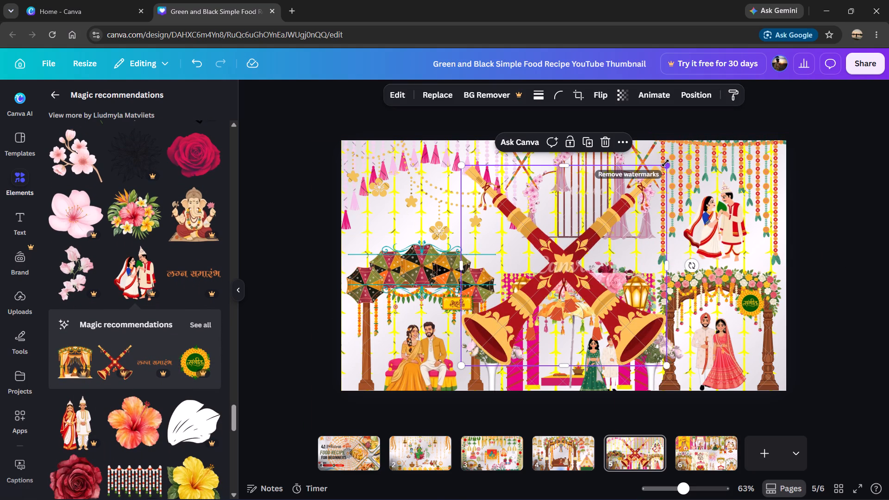
drag(665, 163, 507, 311)
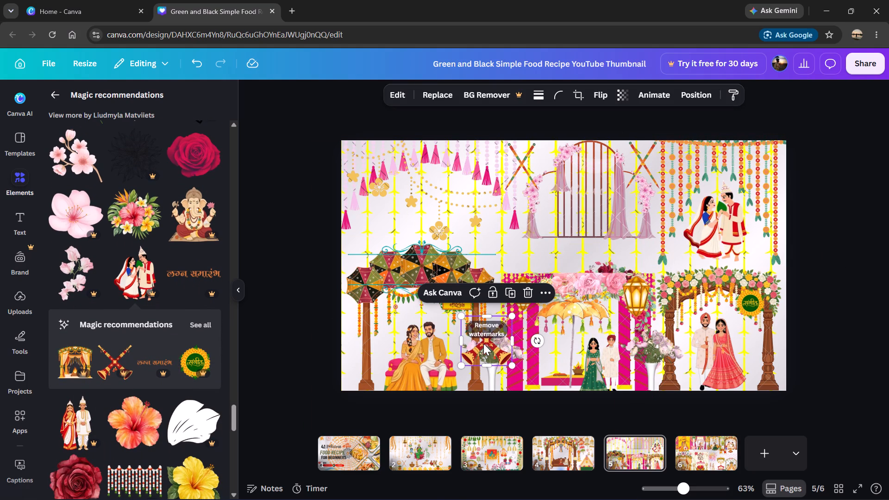
drag(483, 344, 501, 246)
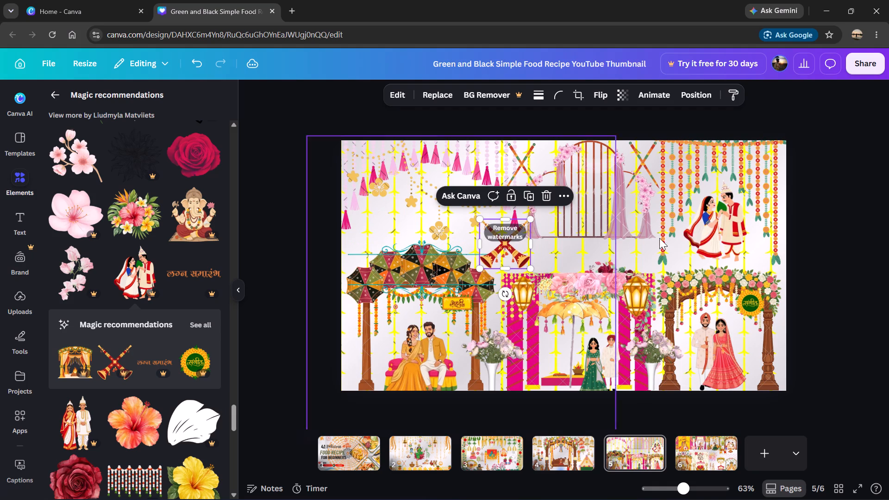
click(831, 269)
From the full set of related recommendations, add the red Shubh Vivah sign and place it above the pink flower stage, beneath the floral gate.
click(196, 321)
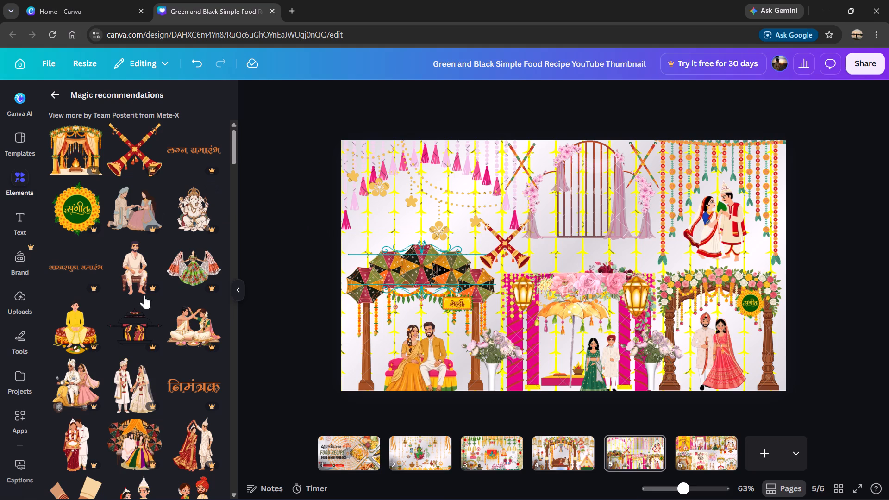
scroll(138, 331, down, 3)
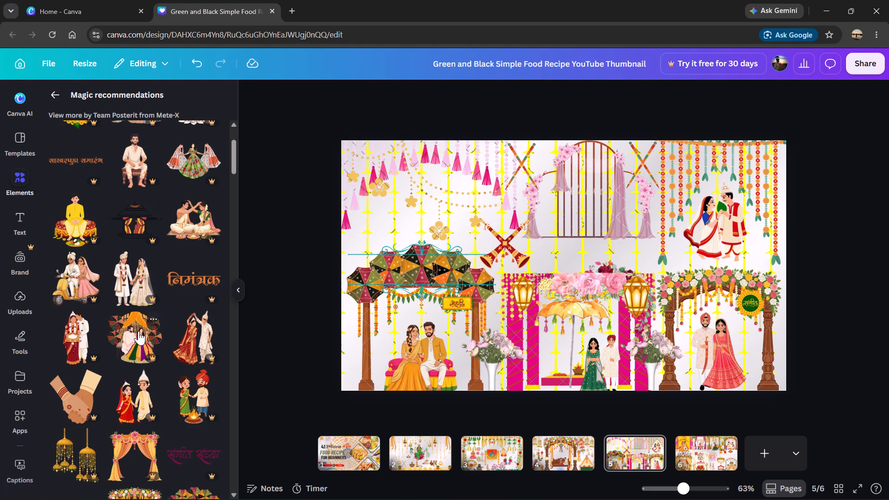
scroll(140, 404, down, 3)
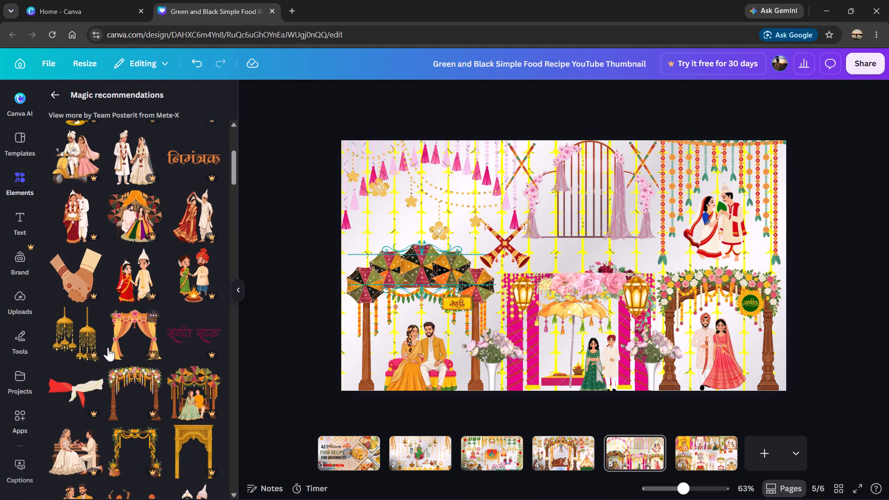
scroll(108, 347, down, 7)
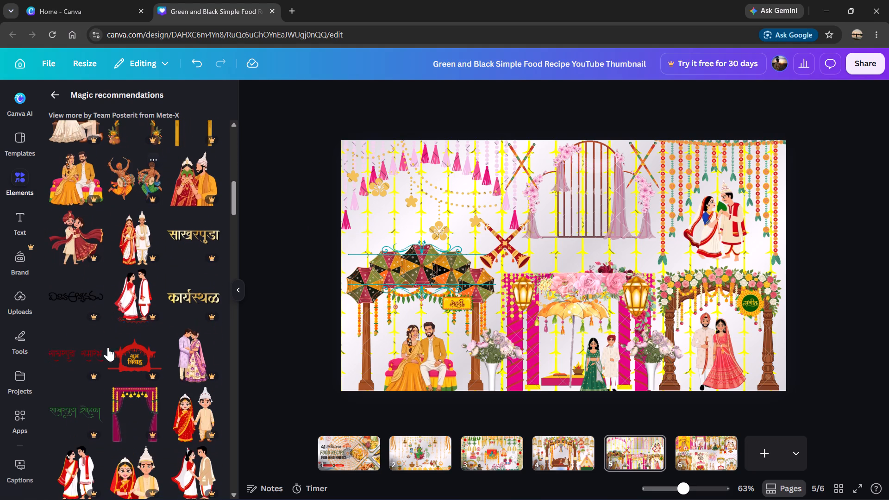
scroll(108, 347, down, 1)
click(130, 281)
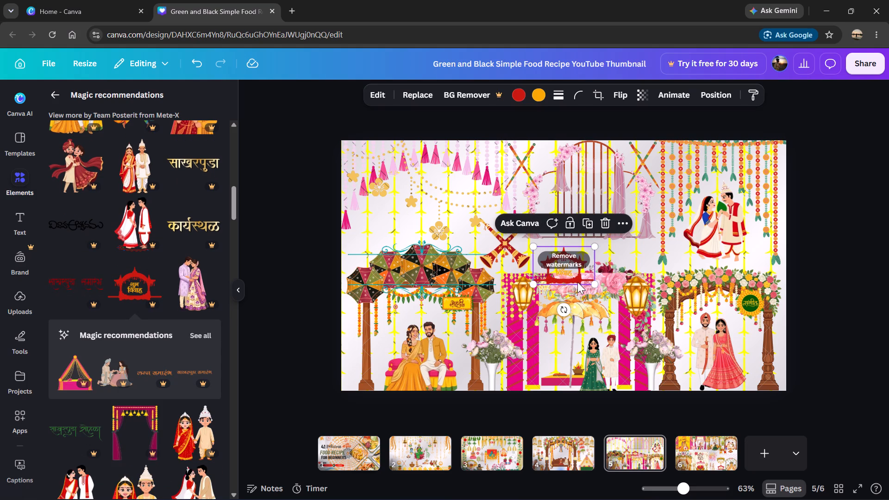
drag(580, 279, 546, 351)
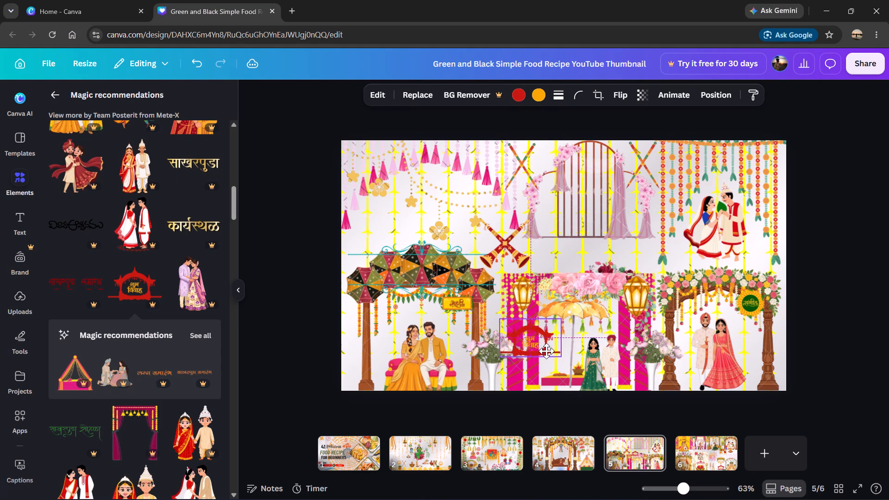
drag(546, 351, 587, 265)
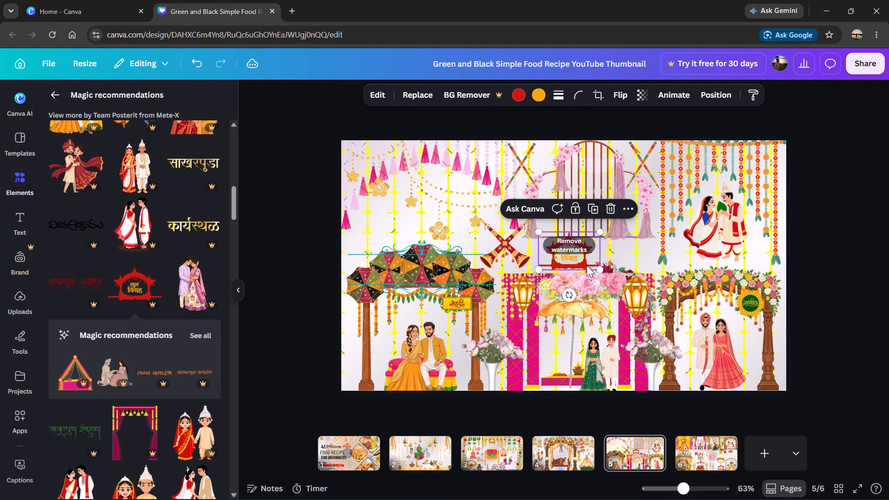
click(855, 284)
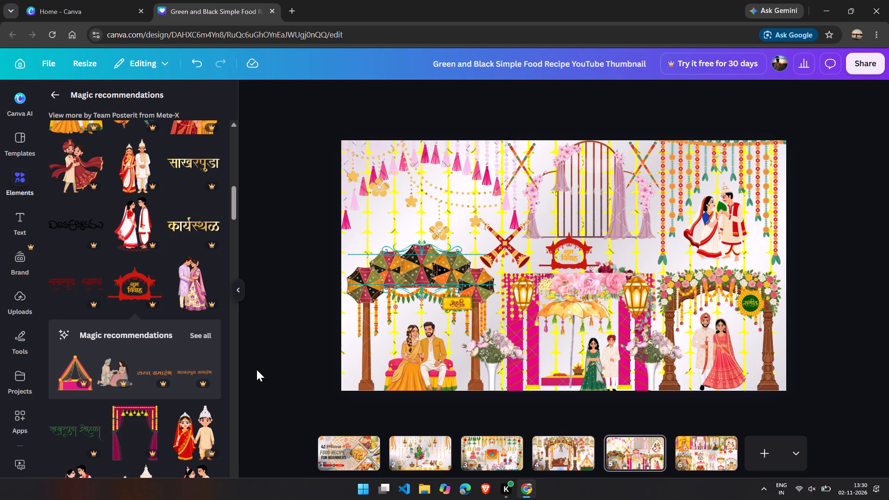
Browse further magic recommendations for more wedding graphics to use on page 5.
scroll(92, 469, down, 1)
scroll(100, 360, down, 3)
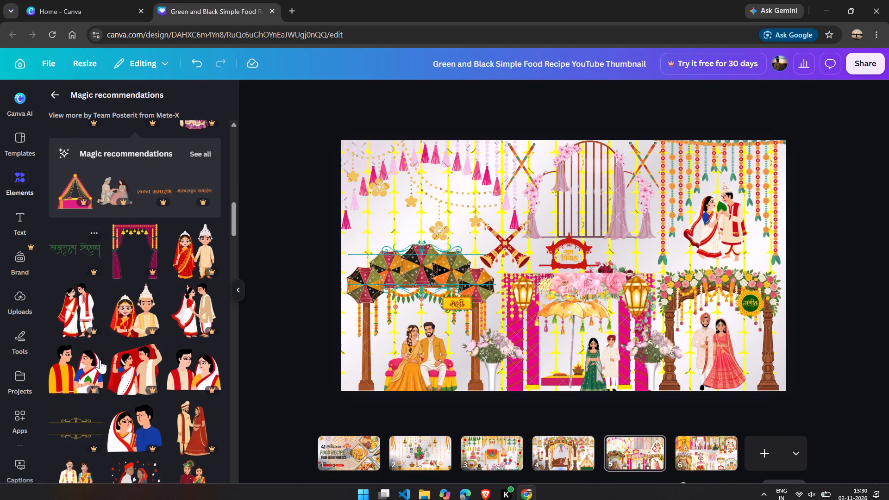